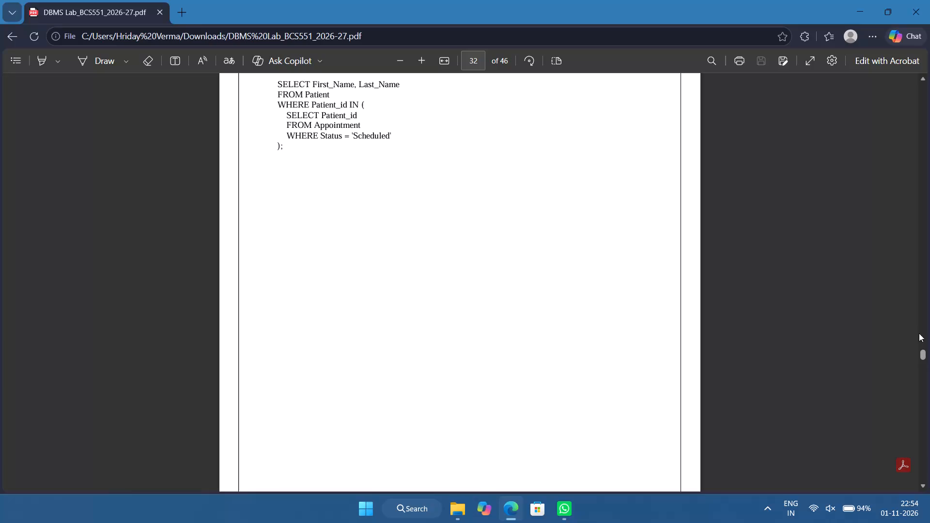
Return to the beginning of the DBMS lab PDF and look over its cover page and table of contents.
left_click_drag(921, 354, 881, 21)
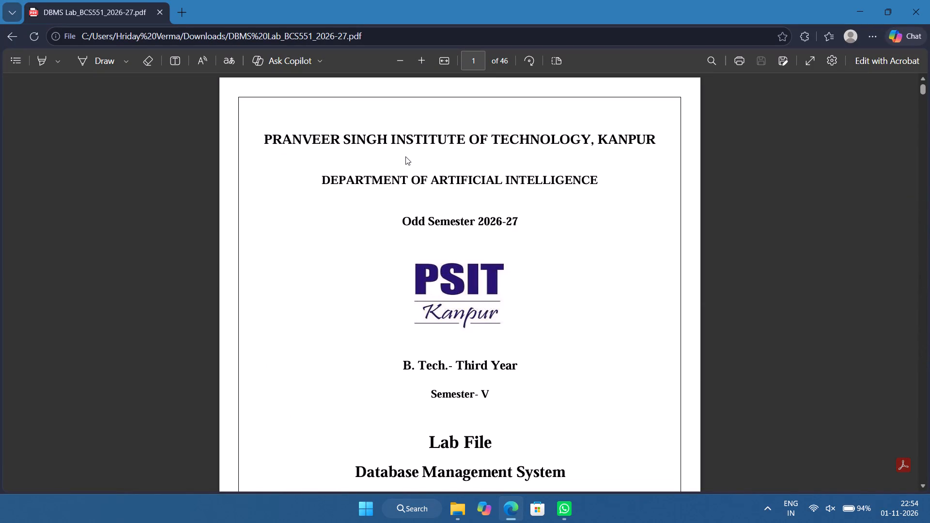
scroll(428, 195, "down", 2)
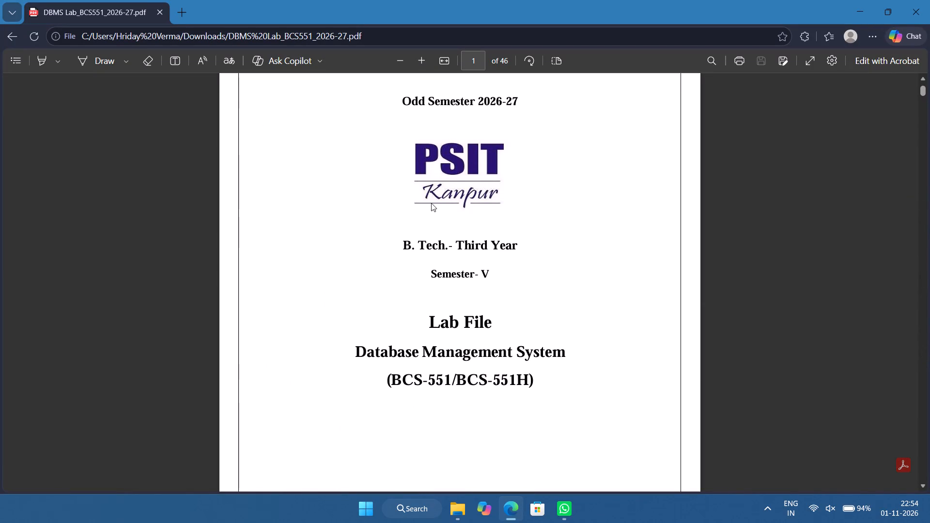
scroll(484, 293, "down", 1)
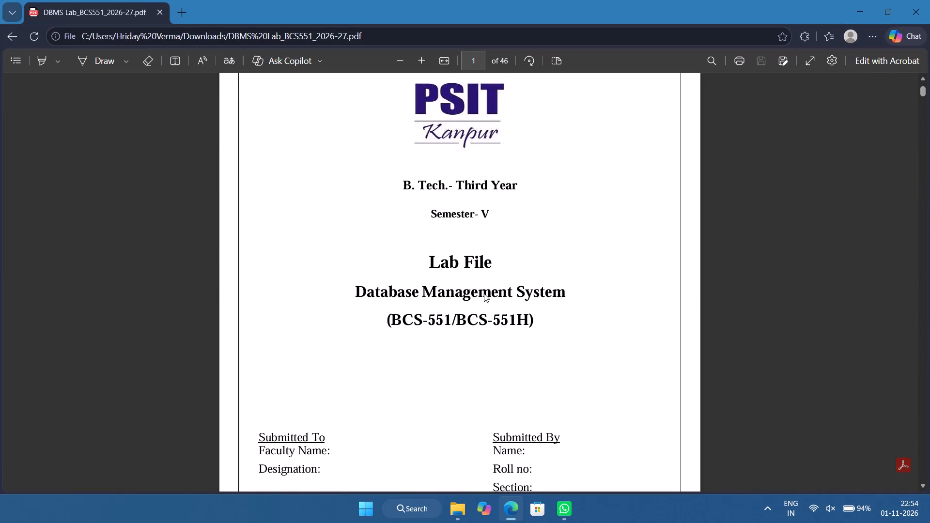
scroll(484, 293, "down", 3)
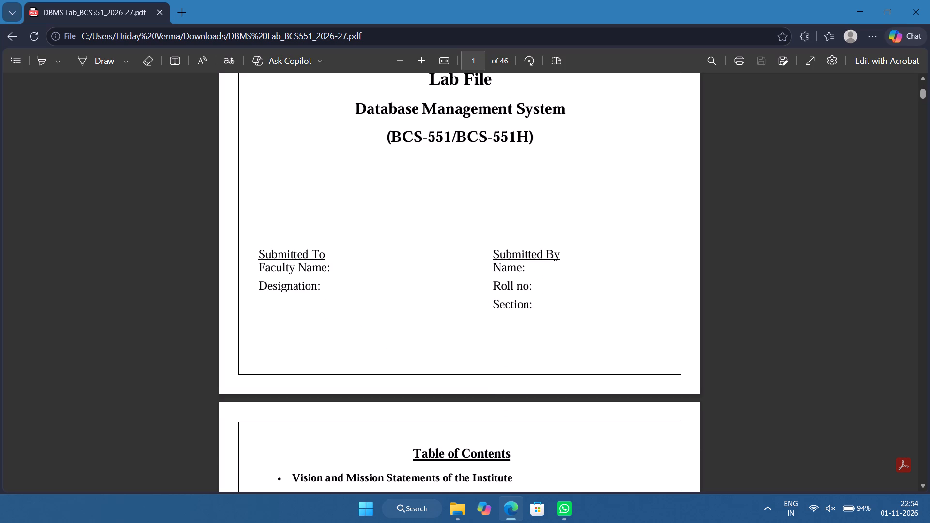
scroll(545, 267, "down", 1)
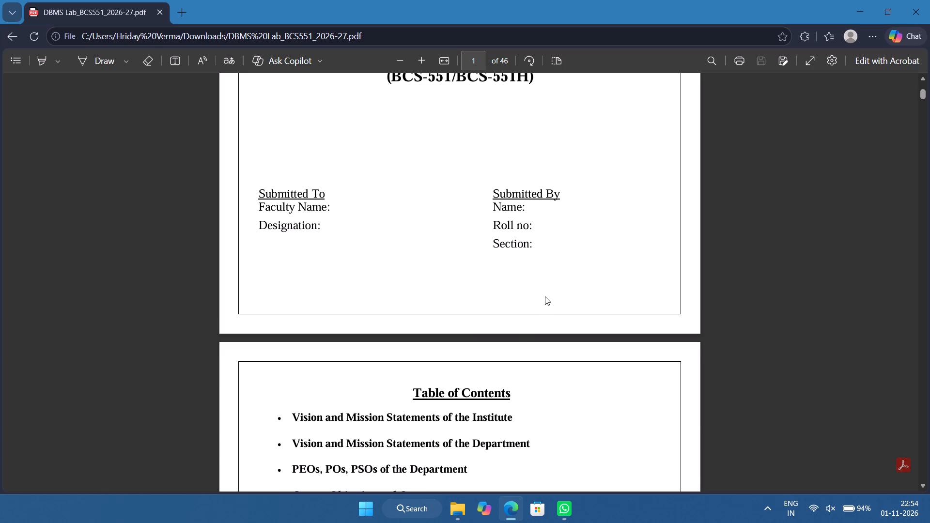
scroll(546, 283, "down", 5)
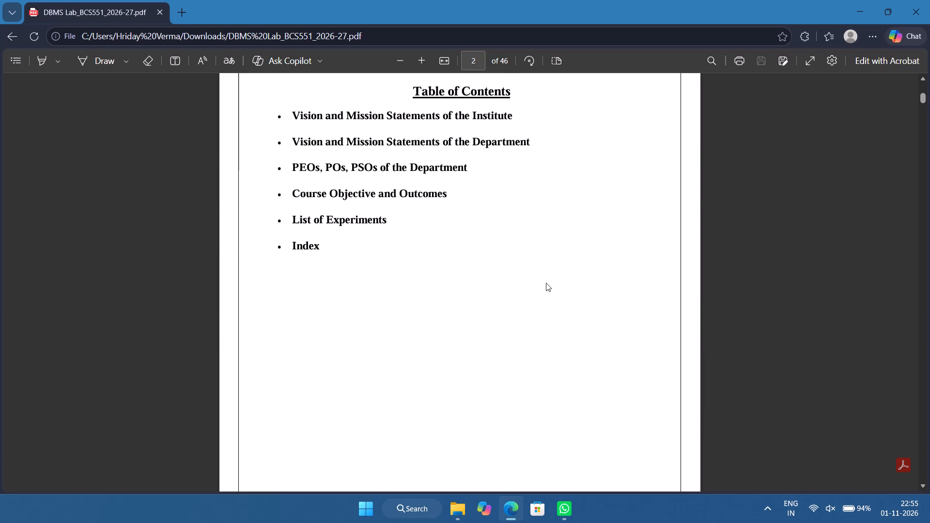
Skim the institute's mission statement, the Department Program Outcomes and the Course Outcomes tables.
scroll(546, 283, "down", 14)
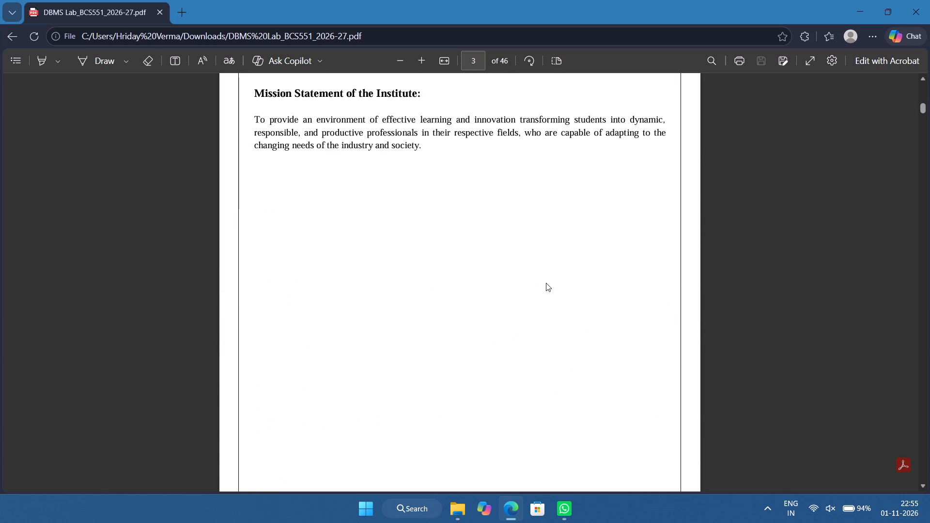
scroll(546, 283, "down", 17)
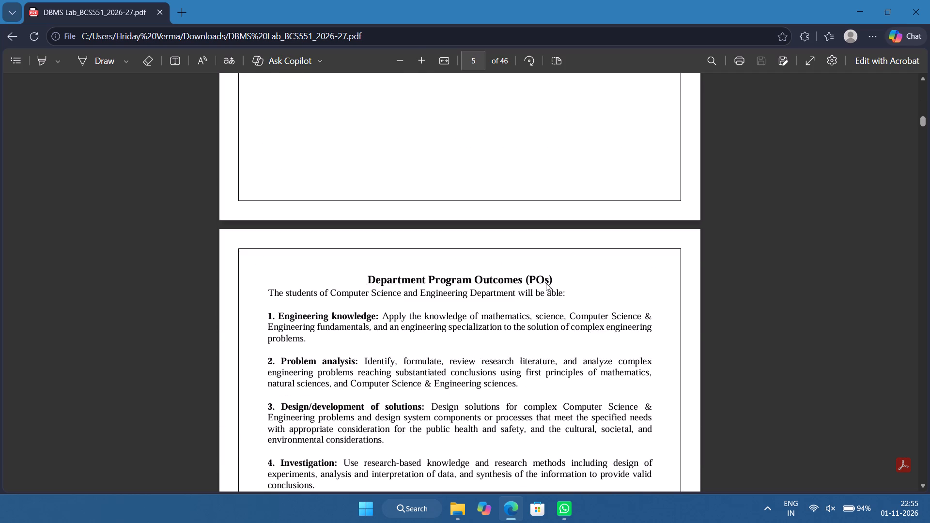
scroll(546, 283, "down", 16)
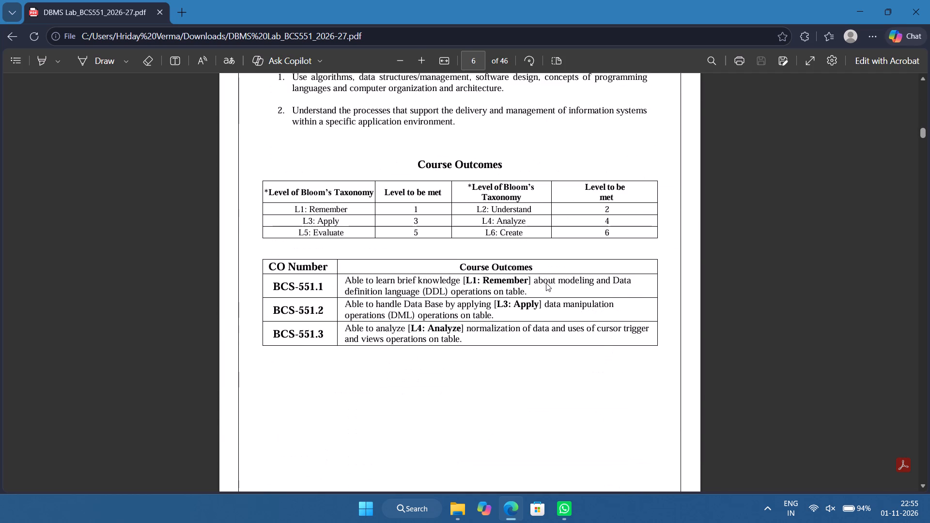
Read through the List of Experiments table, covering labs 0 to 11 and their corresponding COs.
scroll(546, 283, "down", 11)
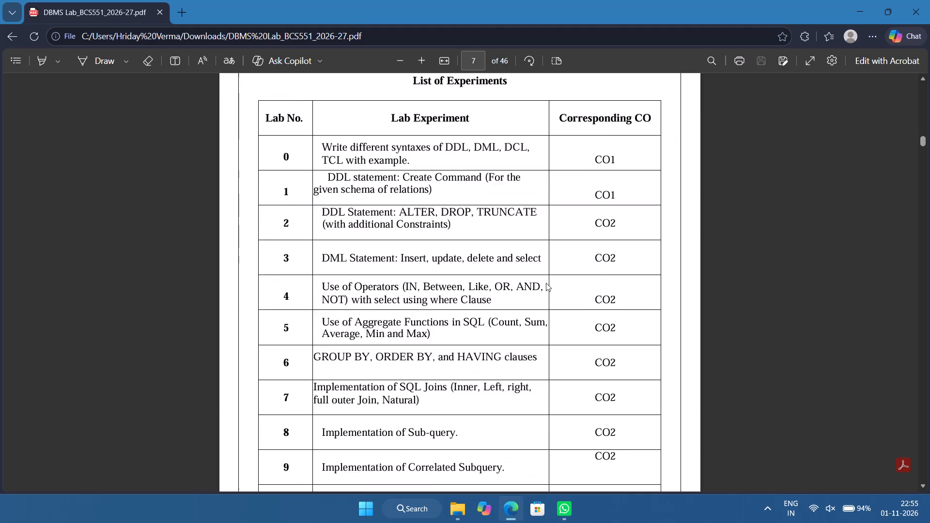
scroll(546, 283, "up", 1)
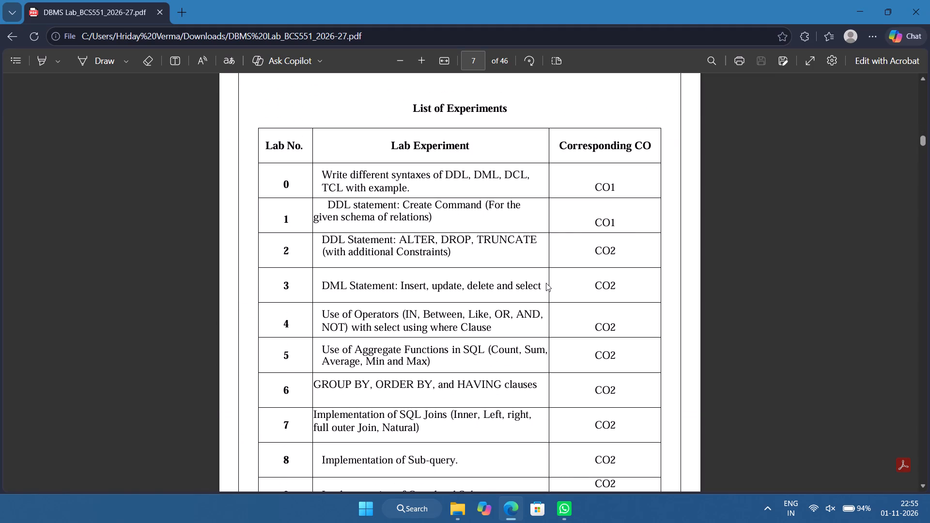
scroll(546, 283, "down", 2)
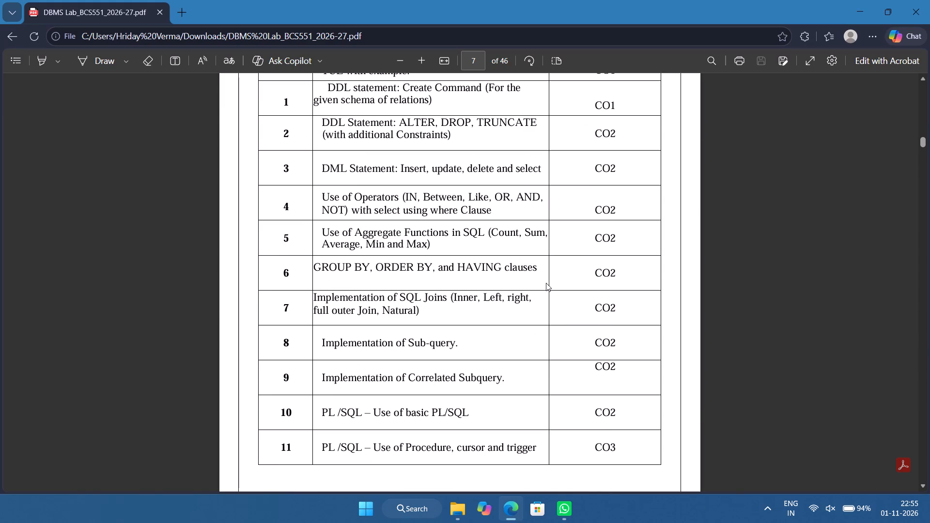
scroll(546, 283, "up", 3)
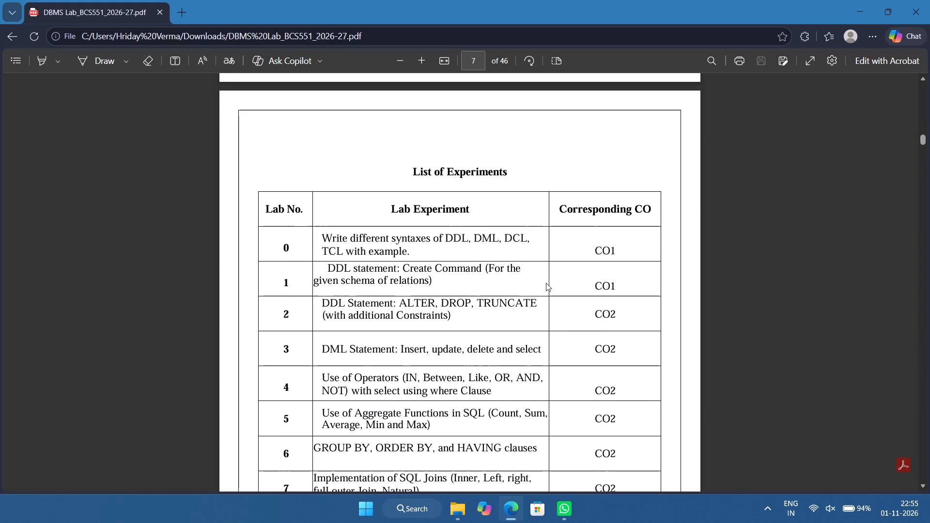
scroll(546, 283, "down", 2)
scroll(546, 283, "up", 1)
scroll(546, 283, "down", 4)
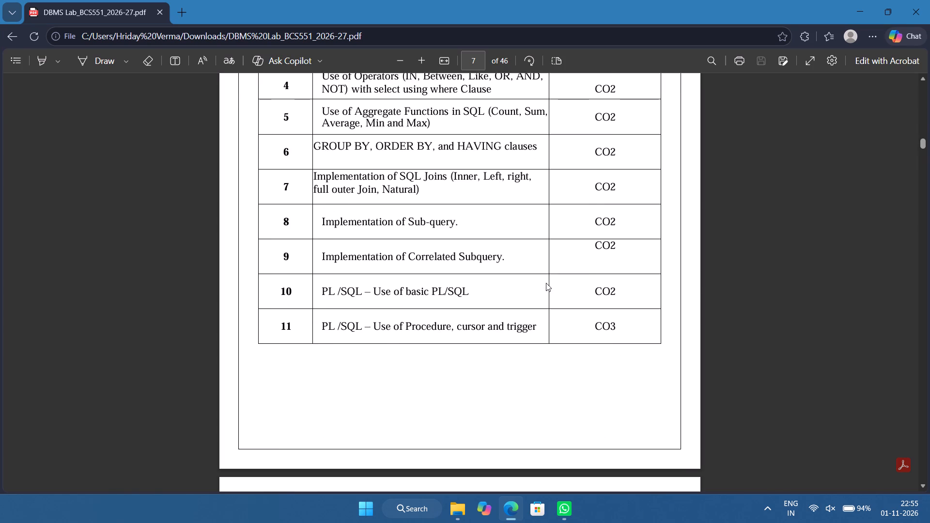
Look through Experiment-0 for the DDL, DML and DCL command syntaxes and examples.
scroll(546, 283, "down", 18)
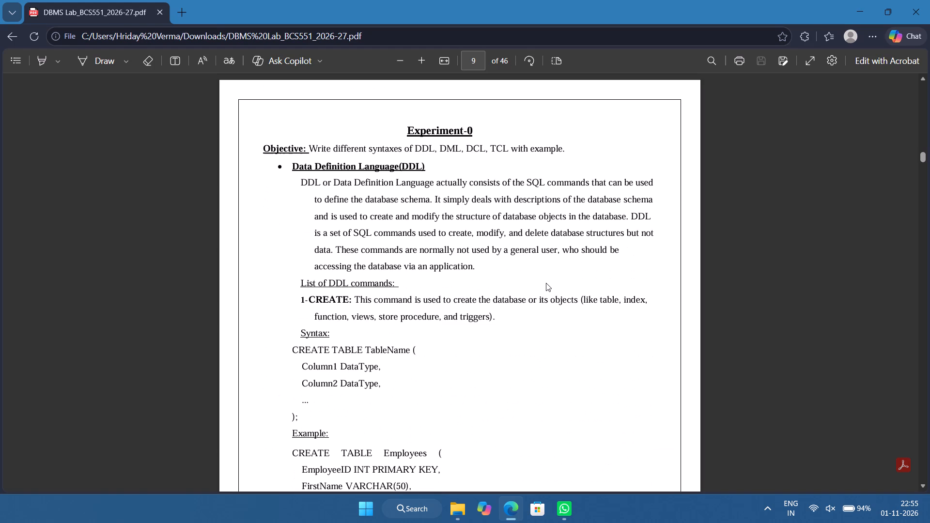
scroll(546, 283, "down", 4)
scroll(546, 283, "up", 4)
scroll(546, 283, "down", 9)
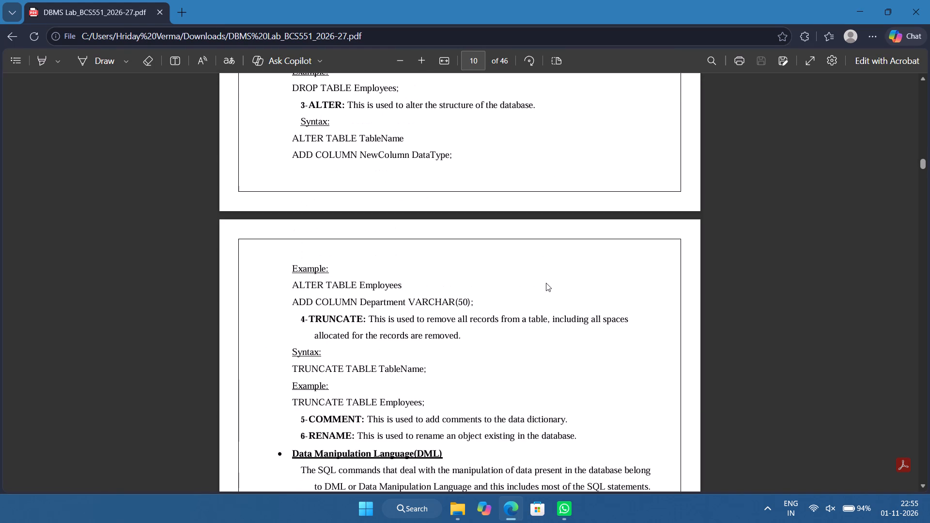
scroll(546, 283, "down", 16)
scroll(546, 283, "down", 5)
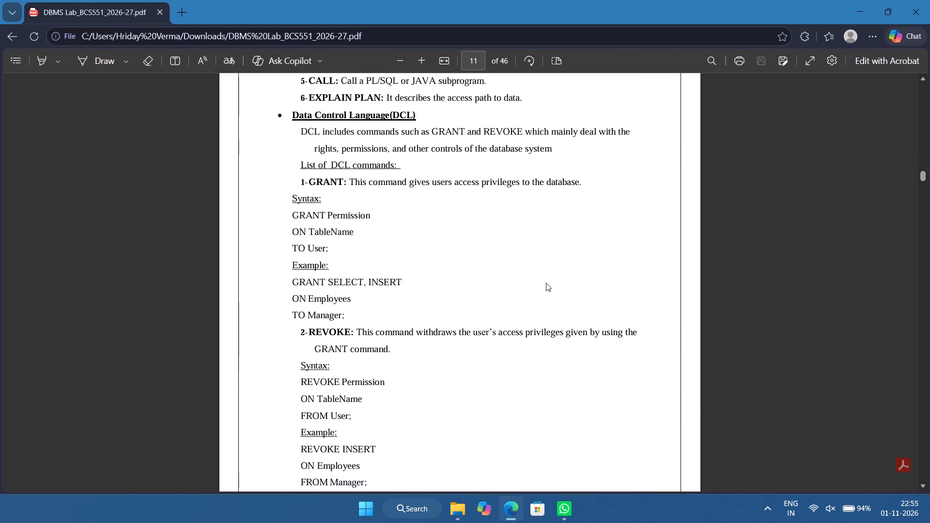
Examine the hospital database table schemas and the CREATE TABLE statements for Patient, Doctor, Appointment and Bill.
scroll(546, 283, "down", 18)
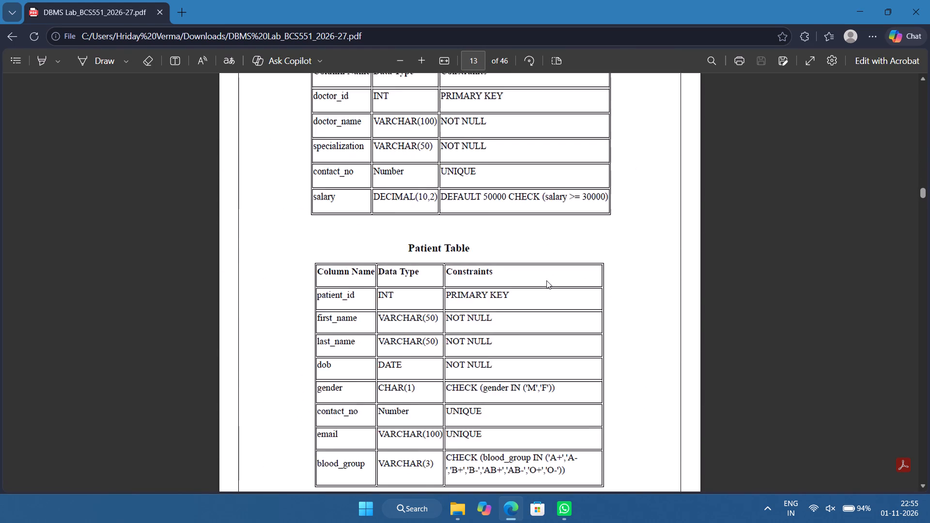
scroll(546, 280, "down", 14)
scroll(546, 280, "up", 1)
scroll(546, 280, "down", 9)
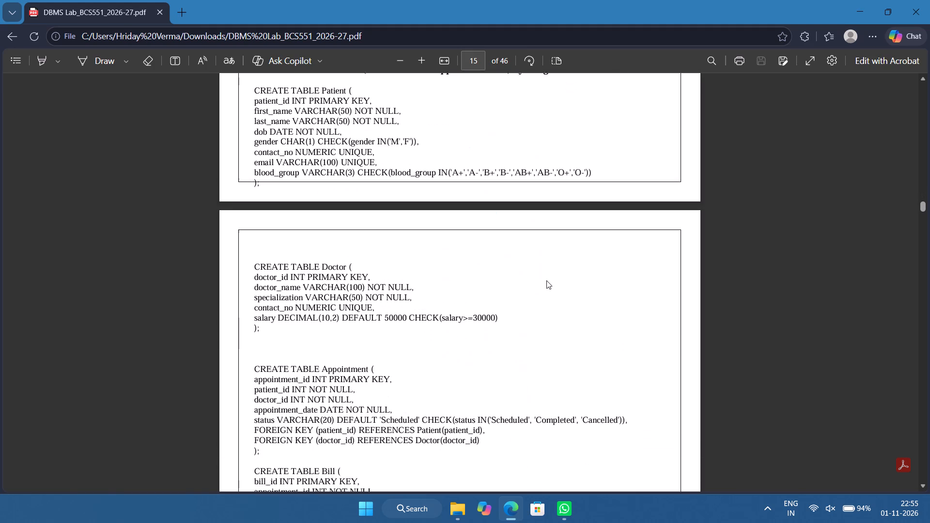
scroll(546, 280, "down", 6)
scroll(546, 280, "up", 13)
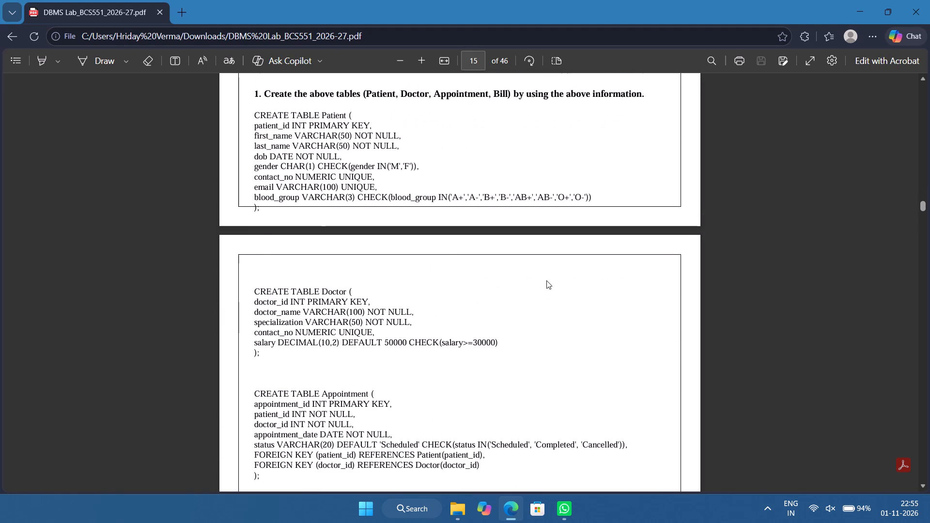
scroll(546, 280, "down", 2)
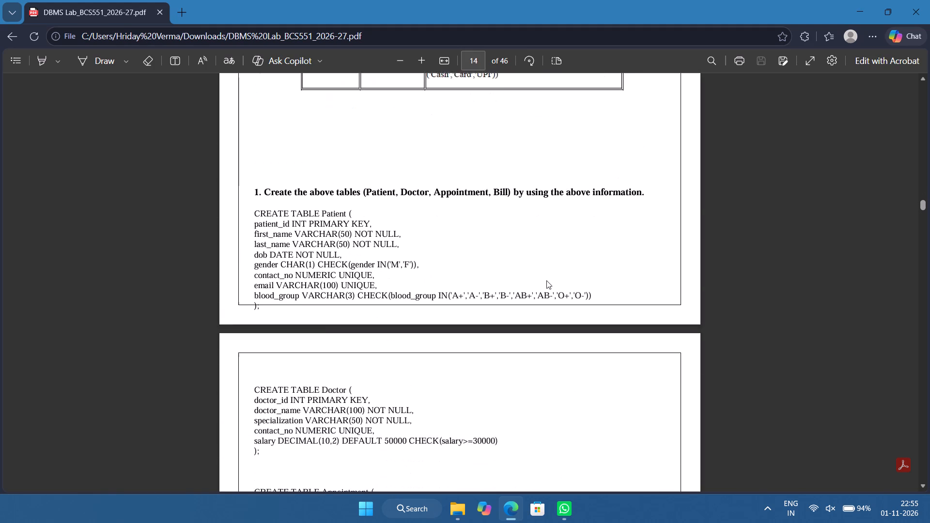
Skim the ALTER TABLE questions on changing, removing and renaming columns and tables, up to the start of Experiment-3.
scroll(546, 280, "down", 17)
scroll(546, 280, "down", 5)
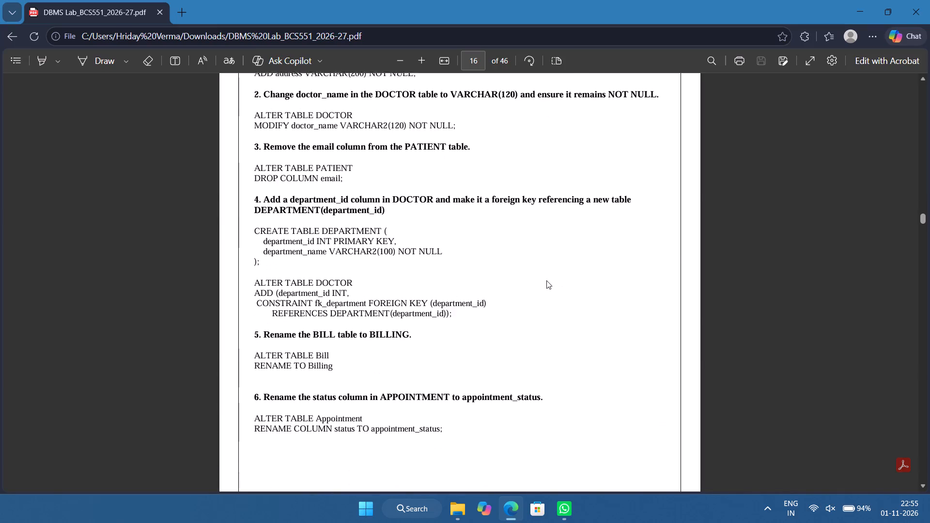
scroll(546, 280, "down", 14)
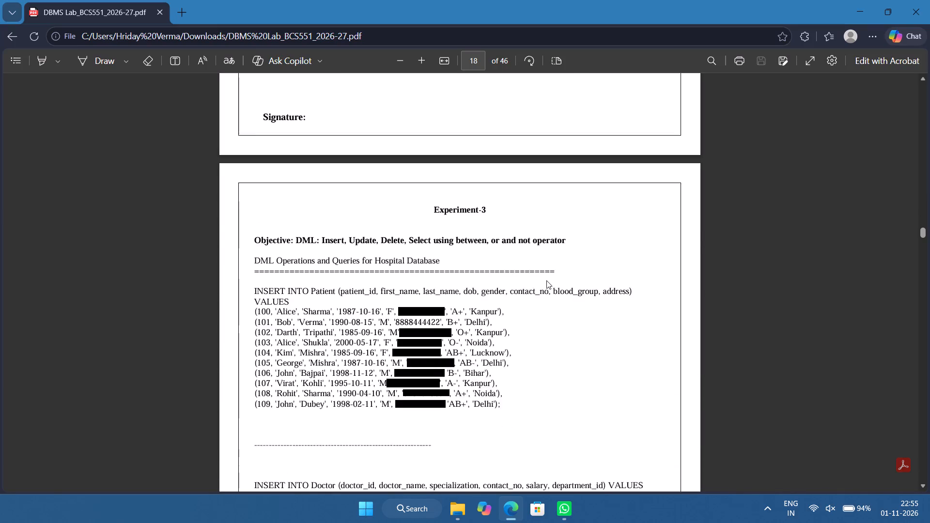
Review the Experiment-3 DML queries and the operator-based SELECT questions up to the start of Experiment-5.
scroll(546, 280, "down", 5)
scroll(546, 280, "up", 1)
scroll(546, 280, "down", 19)
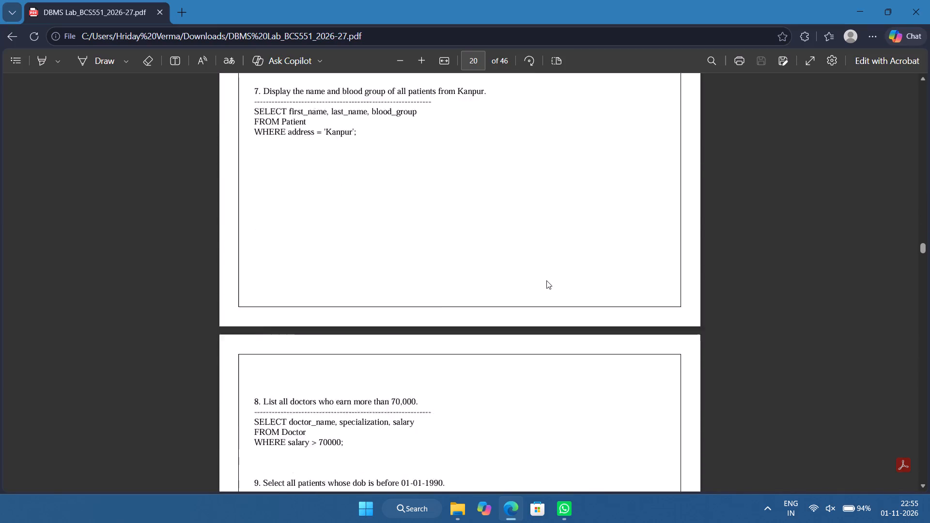
scroll(546, 280, "down", 19)
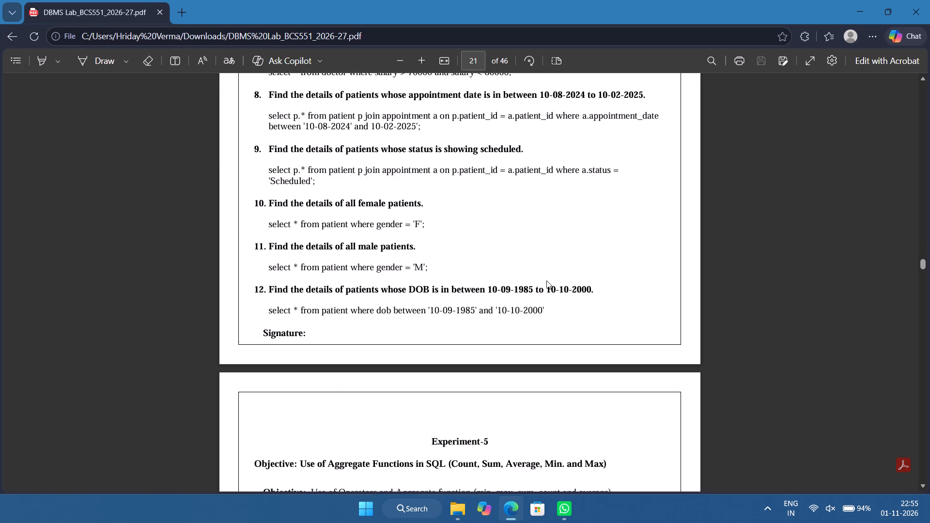
Skim the aggregate function, GROUP BY, join and subquery experiments, from Experiment-5 through Experiment-9.
scroll(546, 280, "down", 6)
scroll(546, 280, "down", 20)
scroll(546, 280, "down", 8)
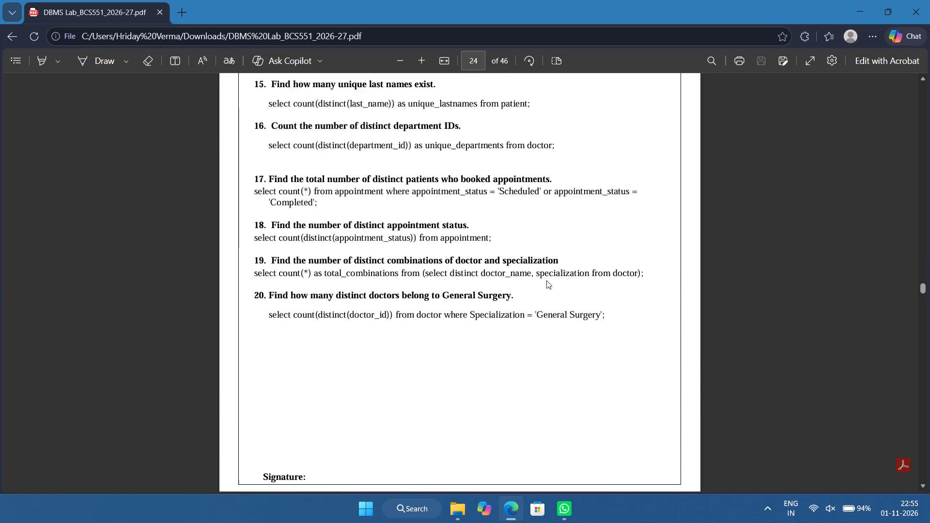
scroll(546, 280, "down", 19)
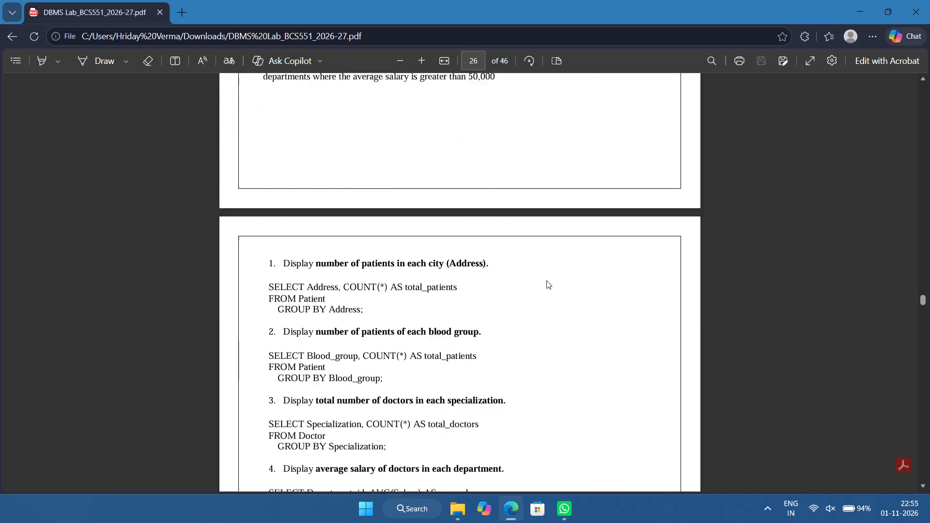
scroll(546, 280, "down", 2)
scroll(546, 280, "down", 20)
scroll(546, 280, "down", 17)
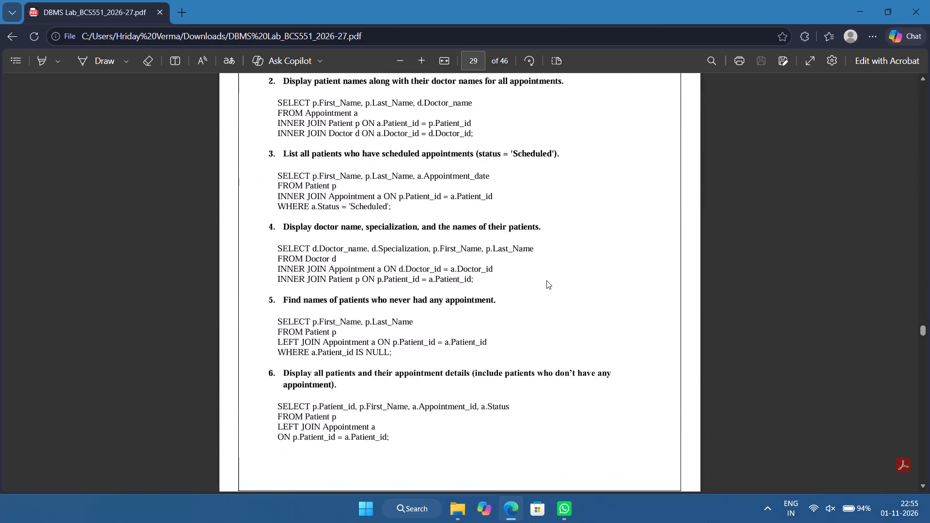
scroll(546, 280, "down", 20)
scroll(546, 280, "down", 13)
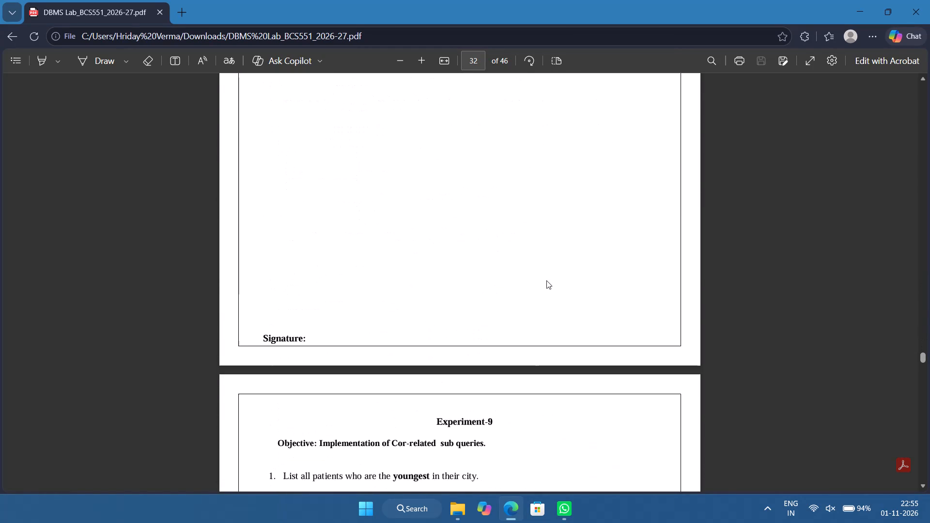
scroll(546, 280, "down", 15)
scroll(546, 280, "down", 6)
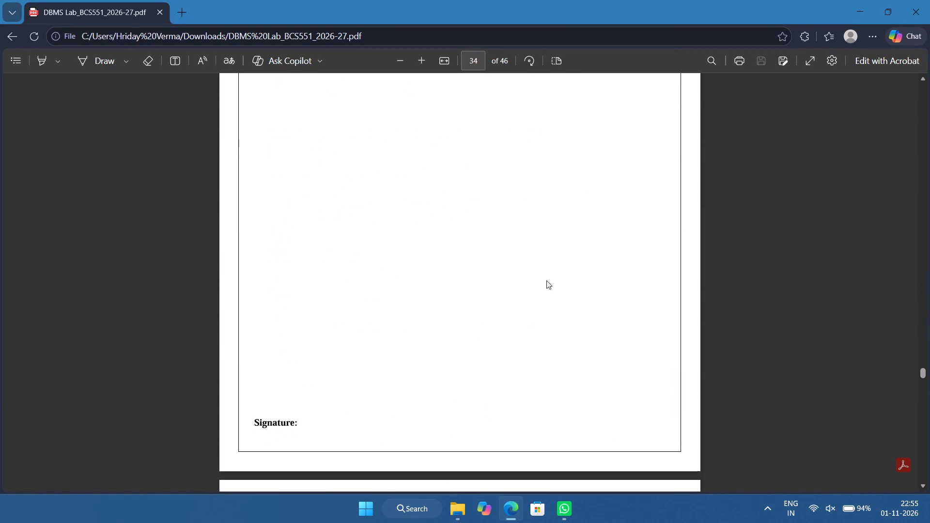
Look through the PL/SQL code, procedure and trigger questions up to the first page of Experiment-11.
scroll(546, 280, "down", 15)
scroll(546, 280, "down", 6)
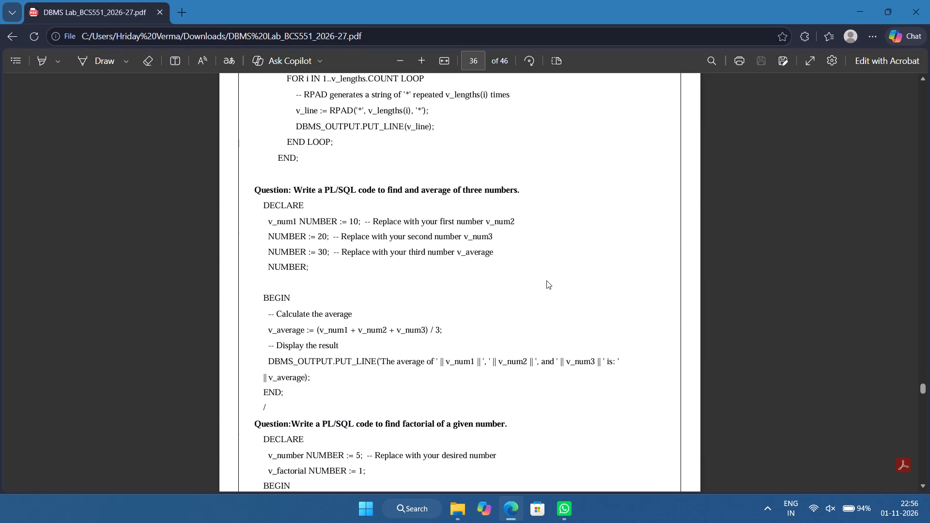
scroll(546, 280, "down", 15)
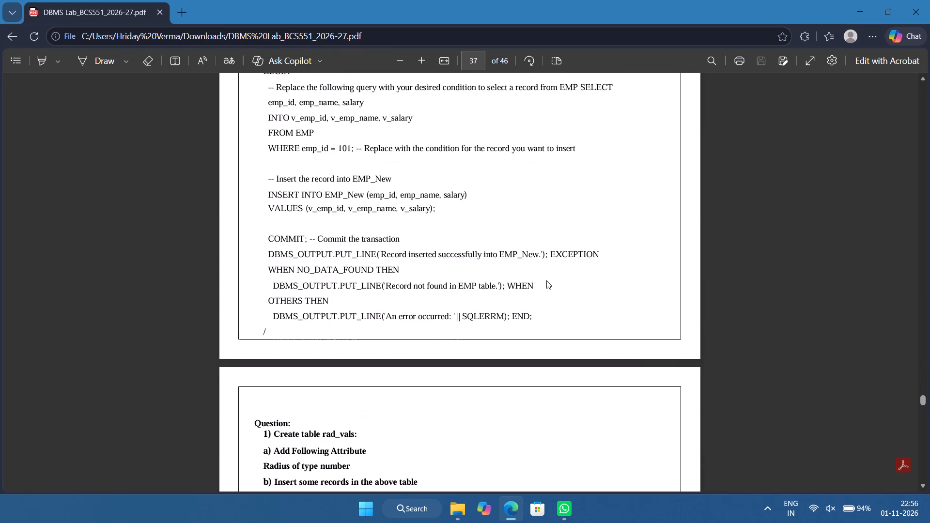
scroll(546, 280, "down", 19)
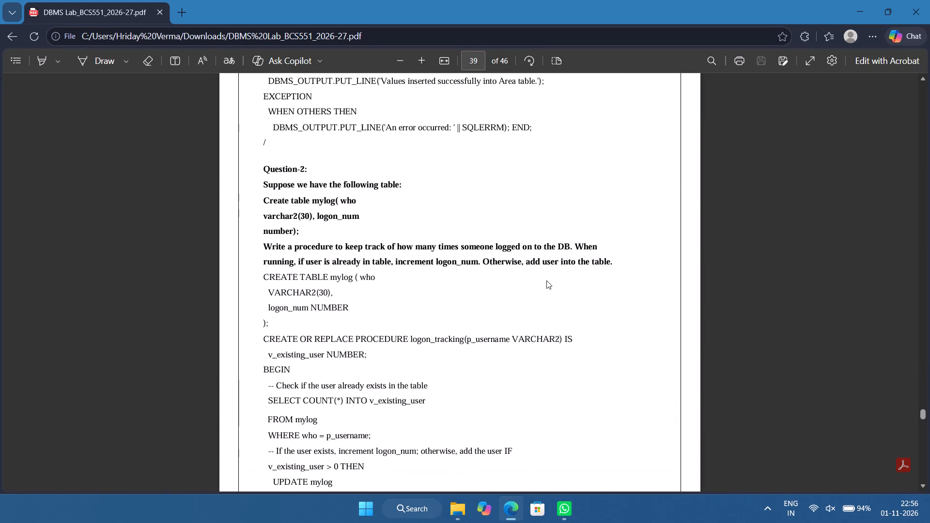
scroll(546, 280, "down", 10)
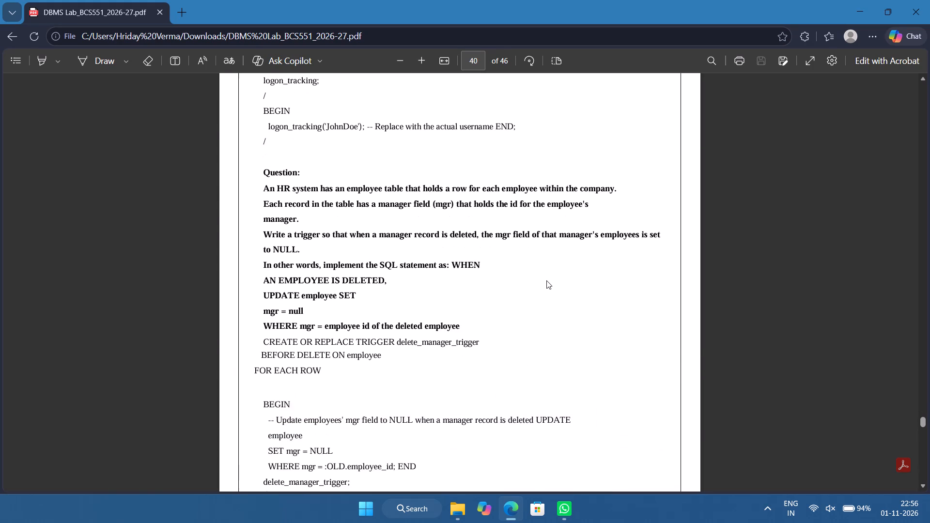
scroll(546, 280, "down", 10)
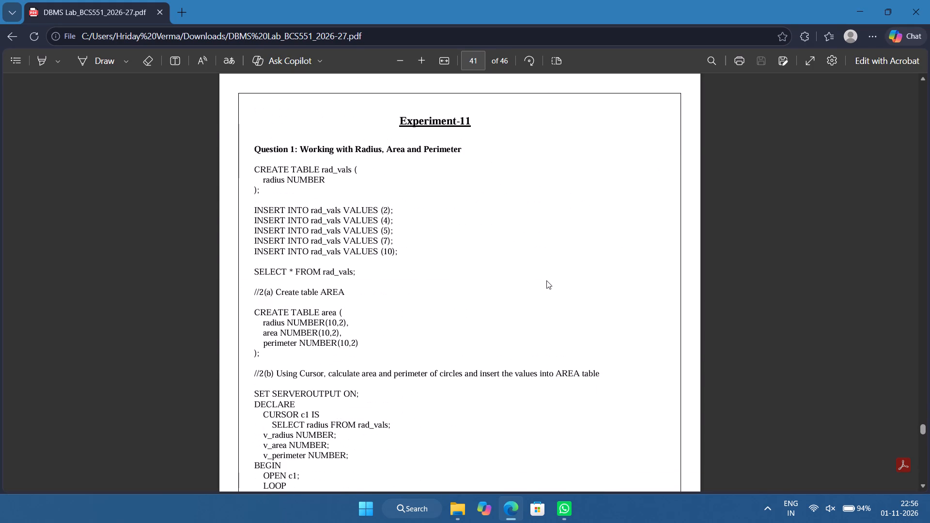
Skim Experiment-11's cursor, salary procedure and trigger questions through the last page of the DBMS lab PDF, and close it.
scroll(546, 280, "down", 7)
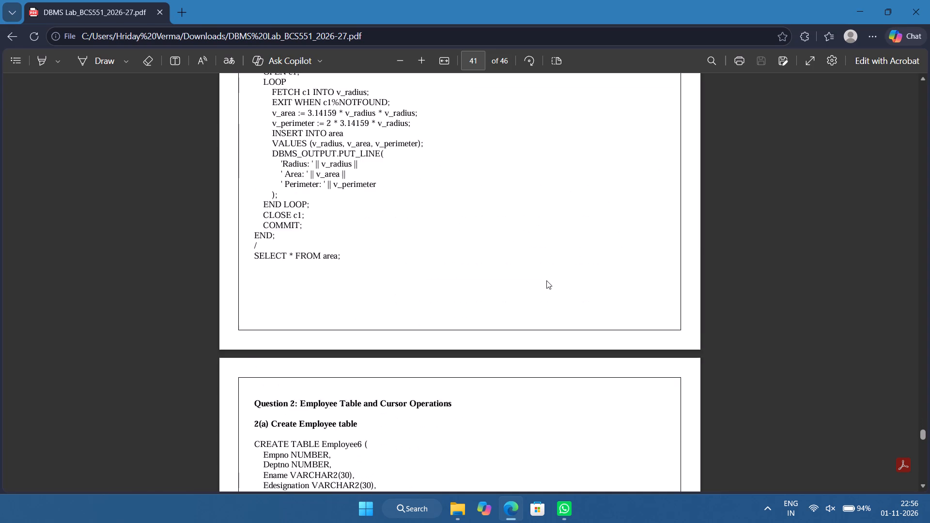
scroll(546, 280, "down", 16)
scroll(546, 280, "down", 10)
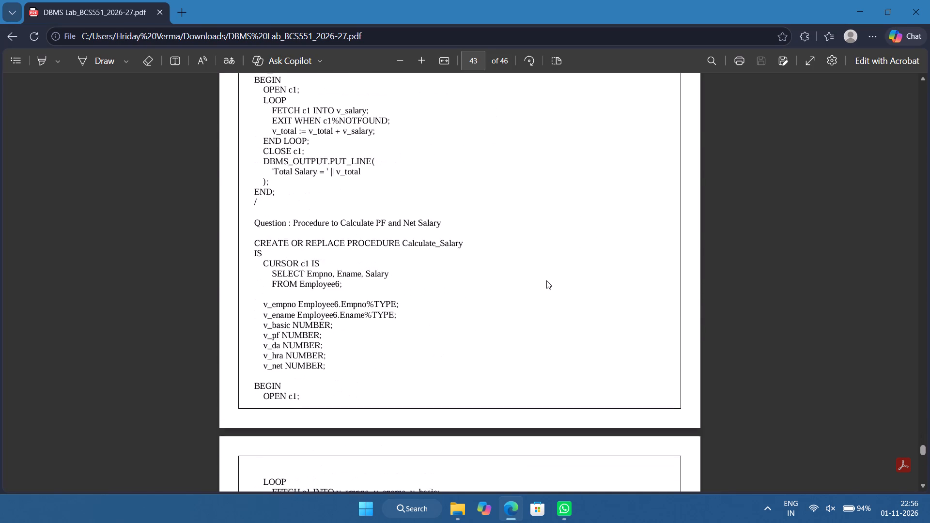
scroll(546, 280, "down", 19)
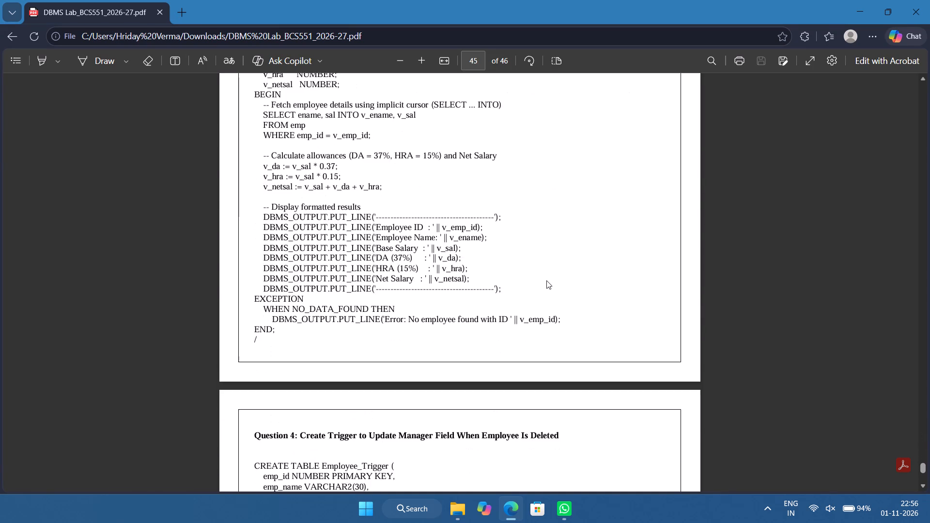
scroll(546, 280, "down", 19)
scroll(62, 75, "up", 1)
scroll(123, 16, "down", 2)
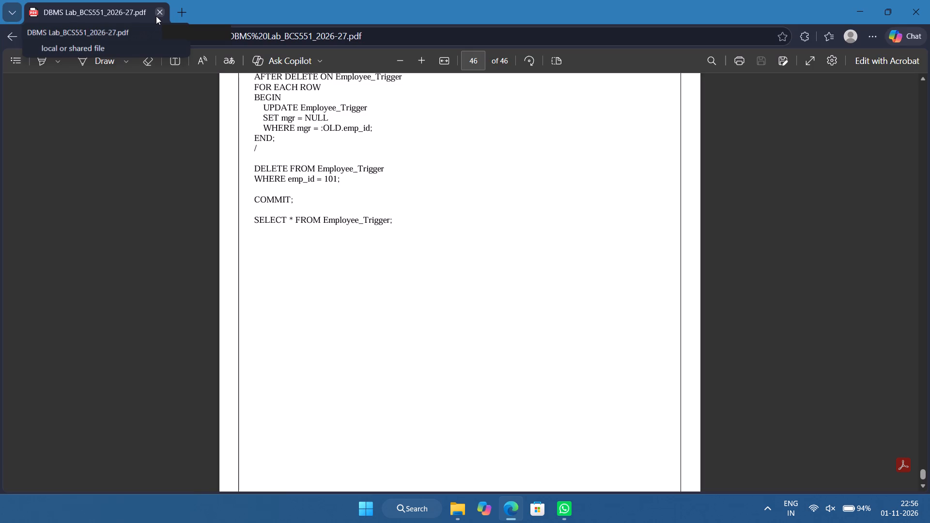
left_click(156, 16)
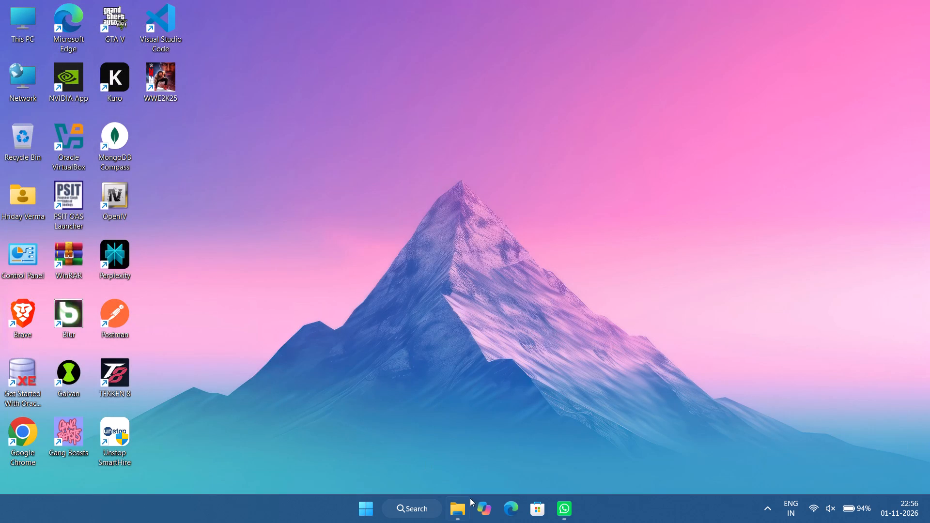
Open Chrome with the Your Chrome profile, search Google for "pdf to word converter" and open iLovePDF's PDF to Word page.
double_click(36, 425)
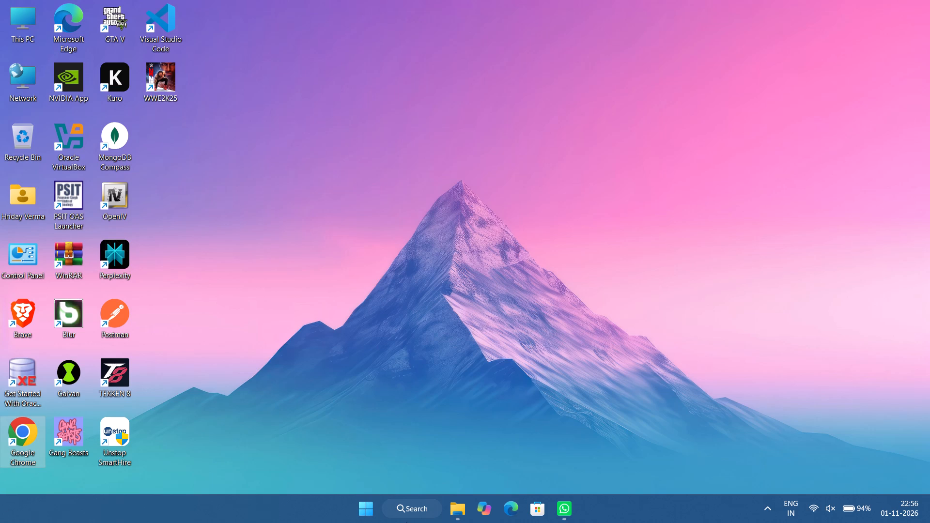
left_click(458, 507)
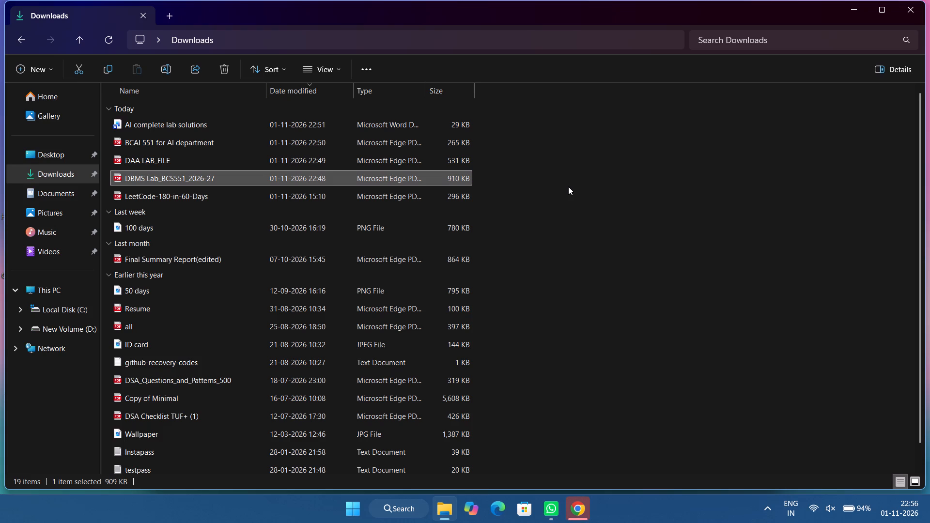
left_click(580, 502)
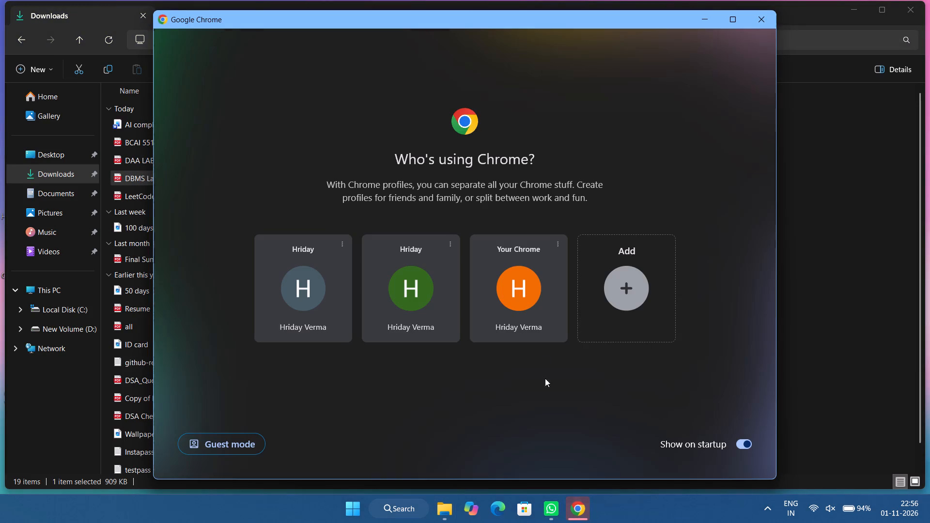
left_click(537, 283)
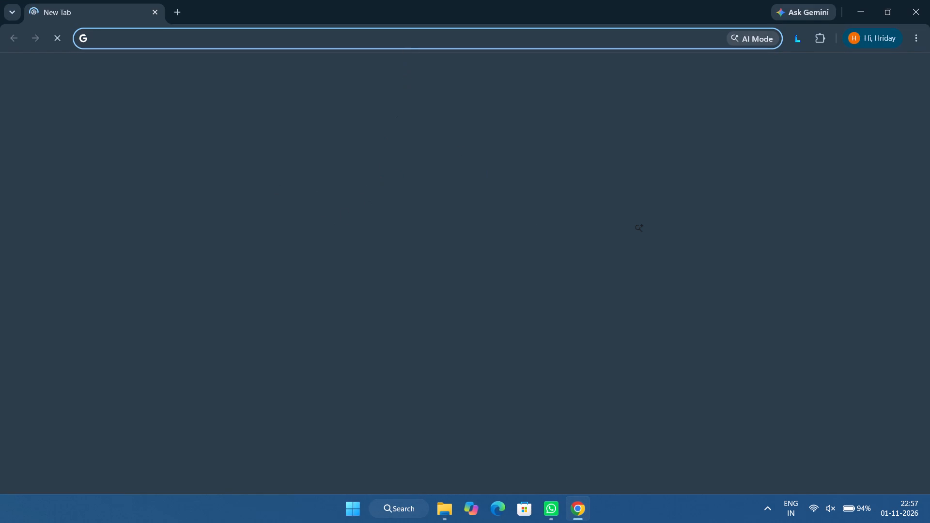
left_click(393, 237)
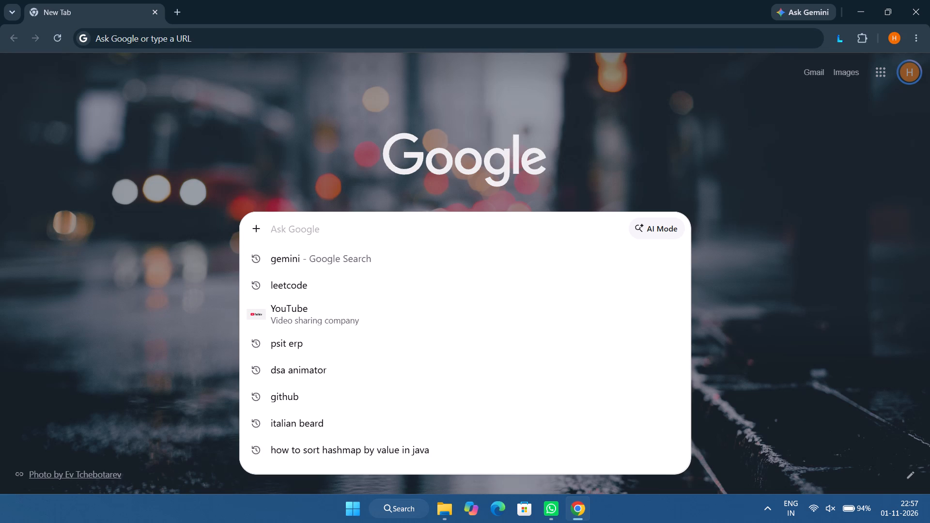
type("pdf to word")
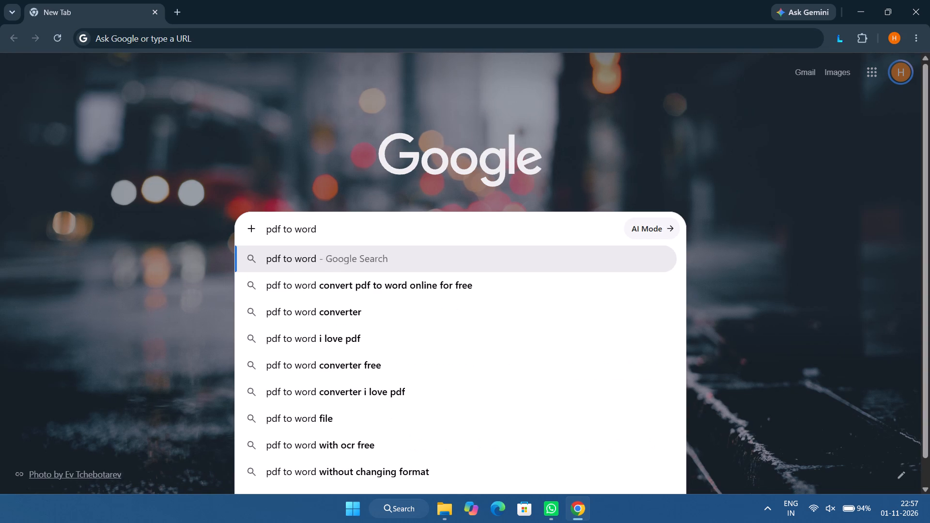
key("space")
key("Down")
key("Down")
key("Return")
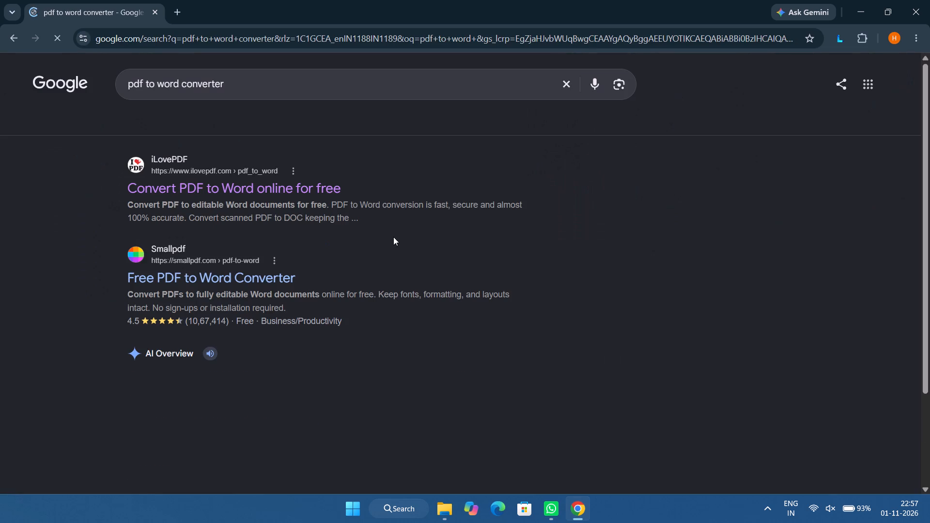
left_click(317, 189)
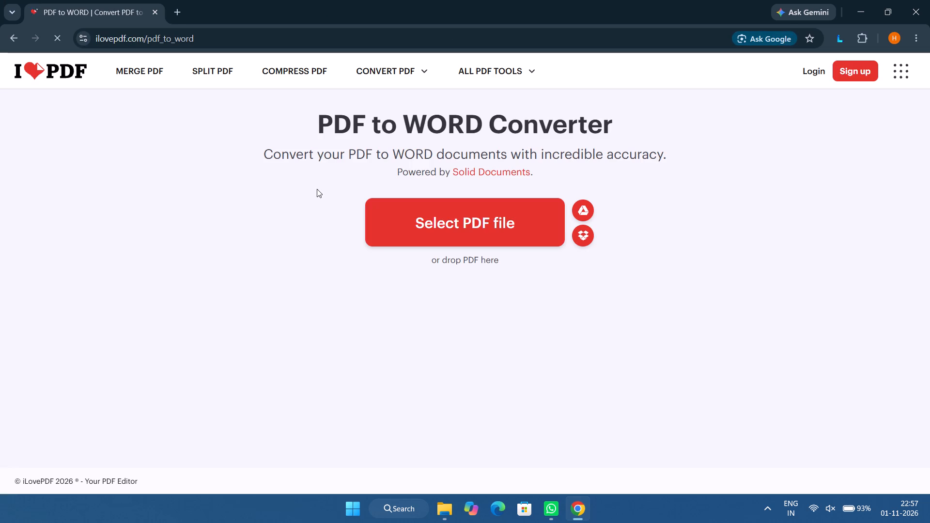
left_click(417, 223)
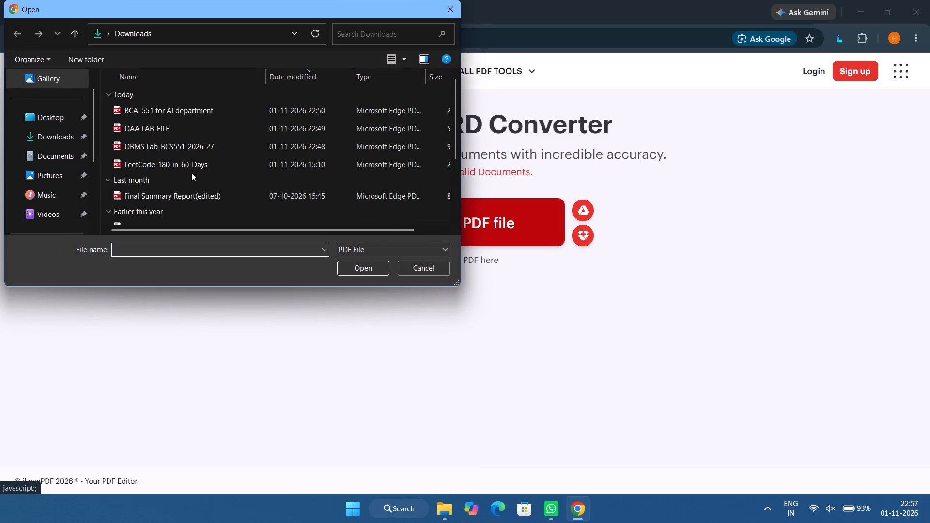
left_click(170, 124)
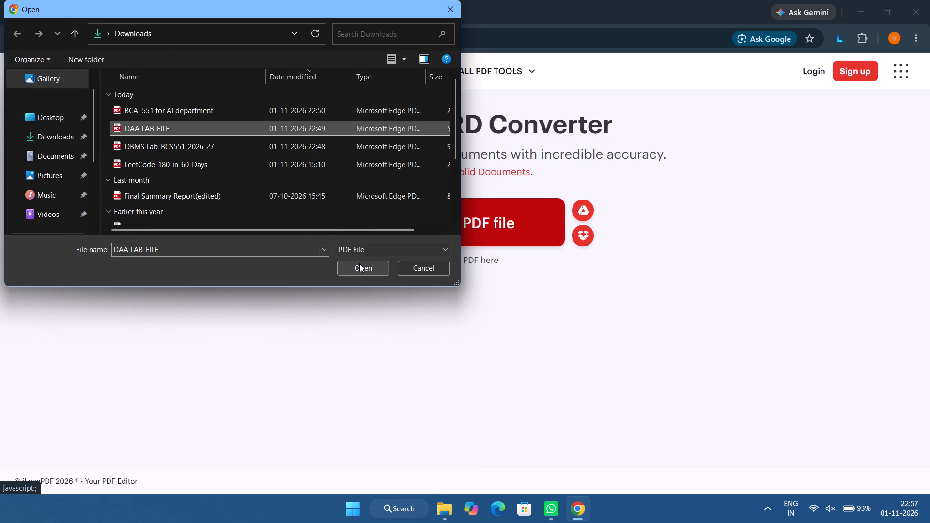
left_click(359, 263)
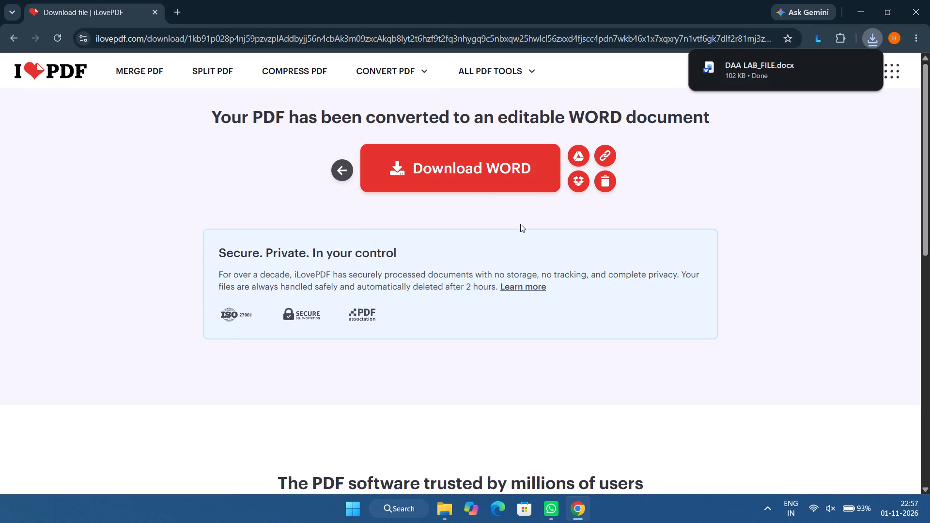
Remove the DAA LAB_FILE.docx and 100 days.png entries from Chrome's download history and close the history page.
left_click(869, 41)
left_click(869, 41)
left_click(821, 129)
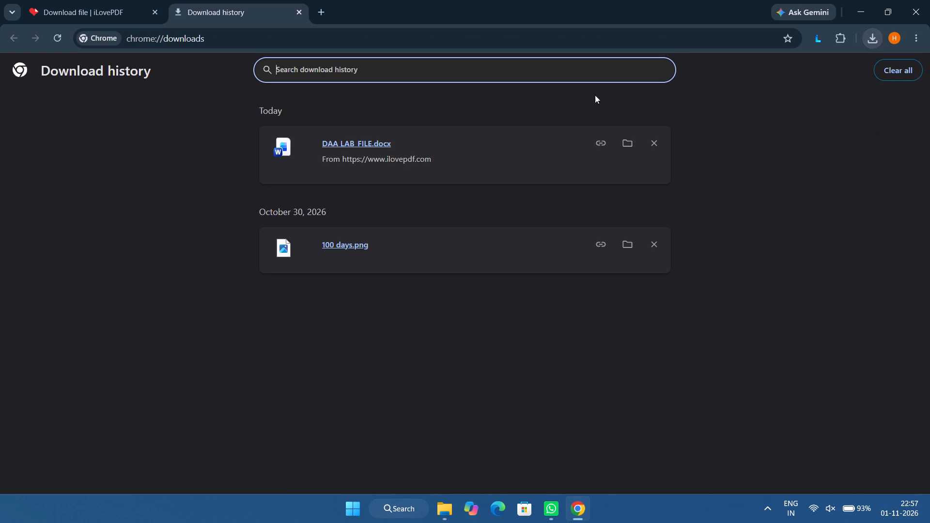
double_click(654, 144)
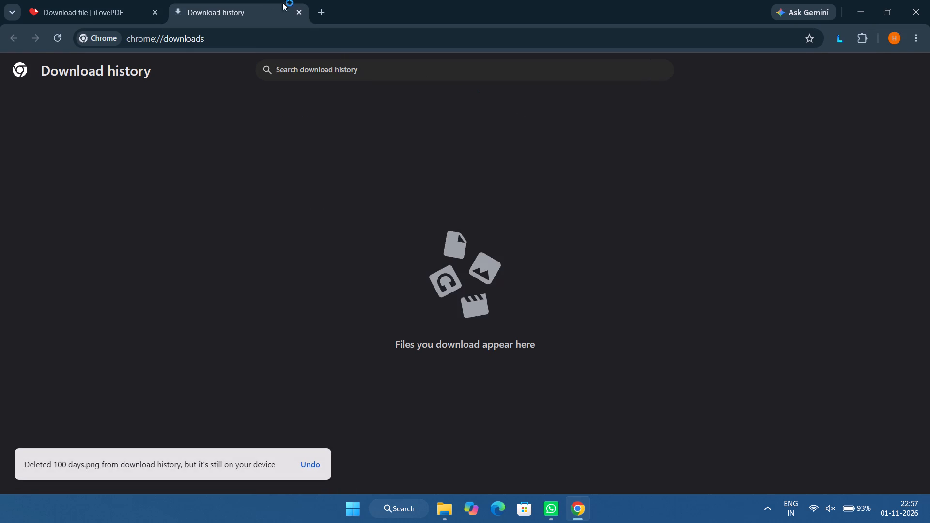
left_click(300, 9)
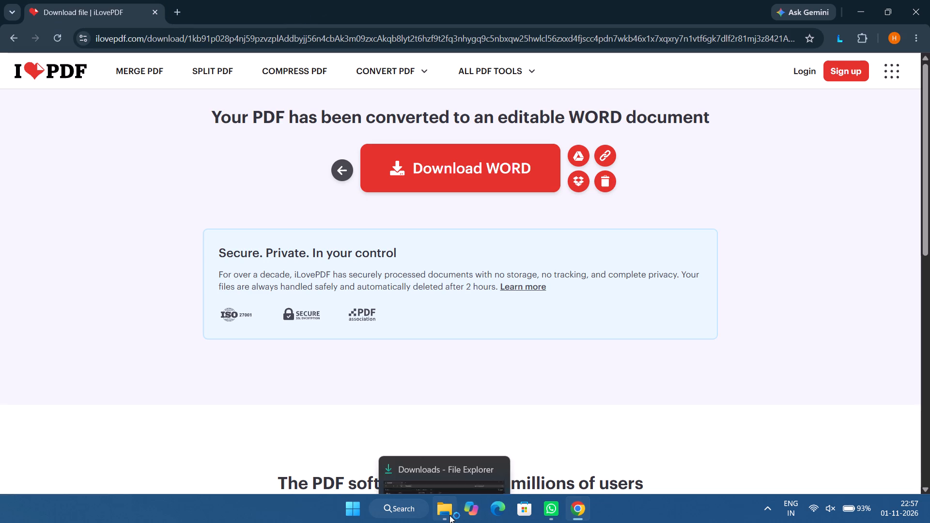
Open a new blank browser tab and close the iLovePDF download page.
left_click(177, 5)
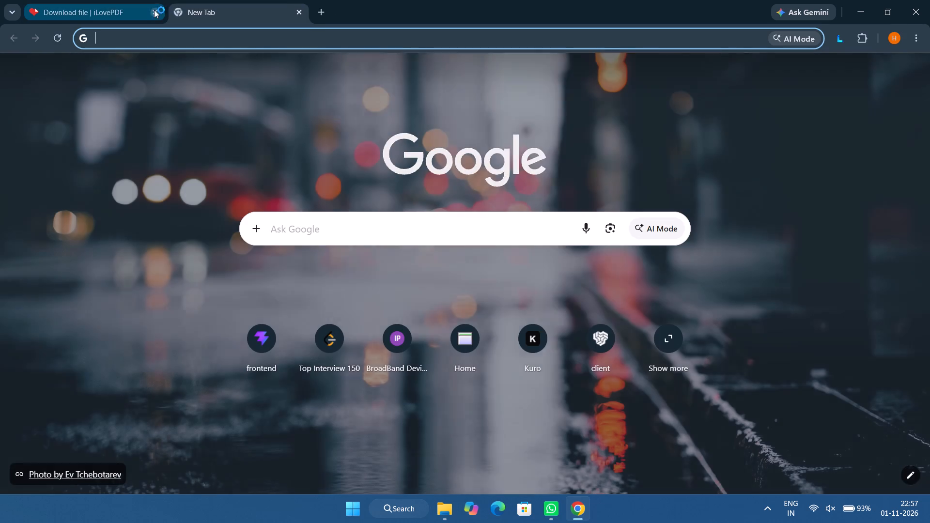
left_click(154, 10)
Open the DAA LAB_FILE Word document from the Downloads folder and enable editing.
left_click(444, 514)
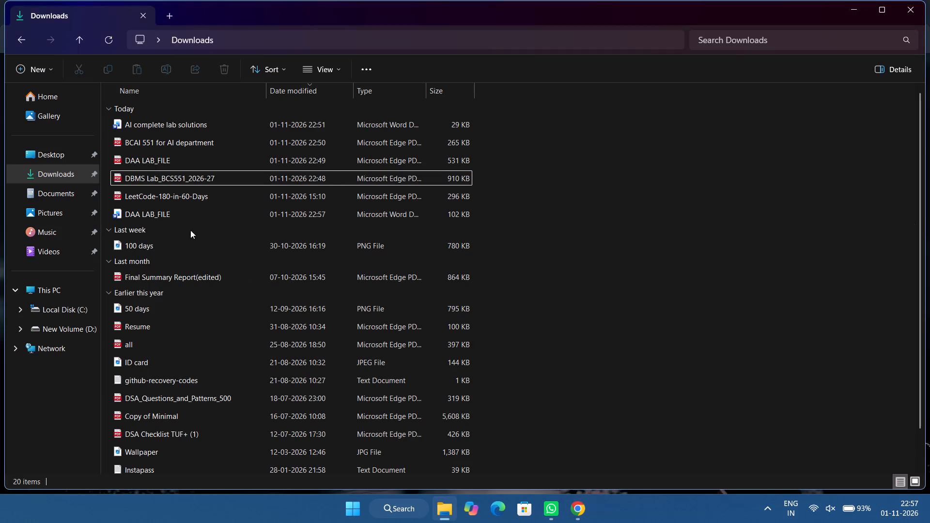
double_click(141, 216)
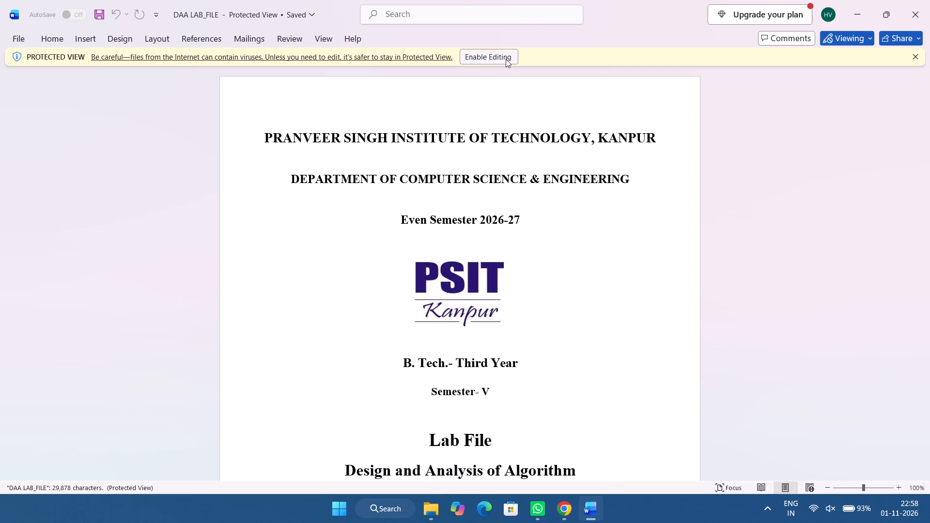
left_click(506, 59)
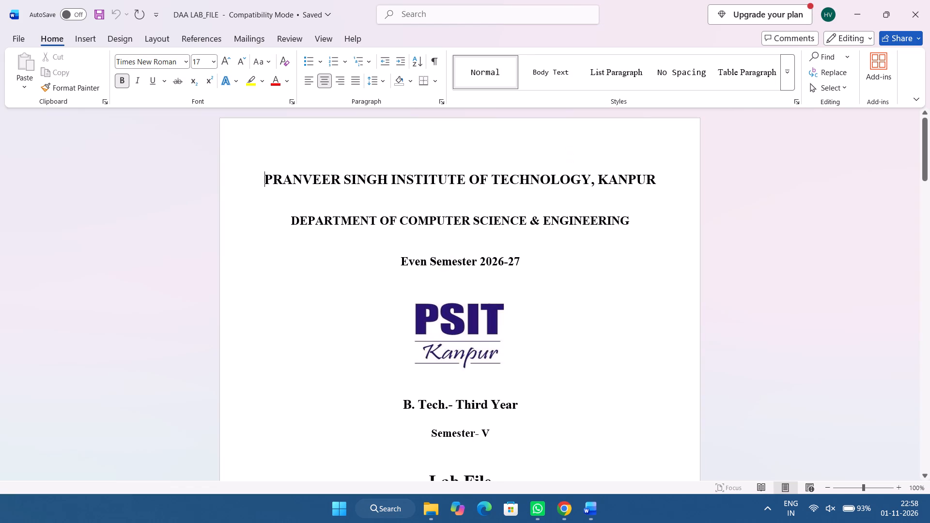
Change the cover page's department line to read "DEPARTMENT OF ARTIFICIAL INTELLIGENNCE".
scroll(424, 166, "down", 1)
scroll(422, 170, "up", 2)
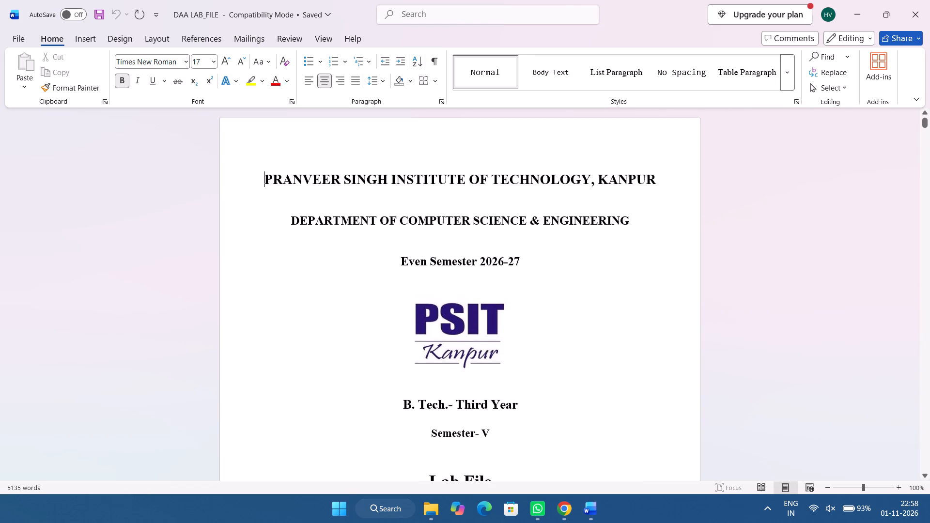
left_click(635, 220)
key("BackSpace")
key("BackSpace")
key("BackSpace")
key("BackSpace")
key("BackSpace")
key("BackSpace")
key("BackSpace")
key("BackSpace")
key("BackSpace")
key("BackSpace")
key("BackSpace")
key("BackSpace")
key("BackSpace")
key("BackSpace")
key("BackSpace")
key("BackSpace")
key("BackSpace")
key("BackSpace")
key("BackSpace")
key("BackSpace")
key("BackSpace")
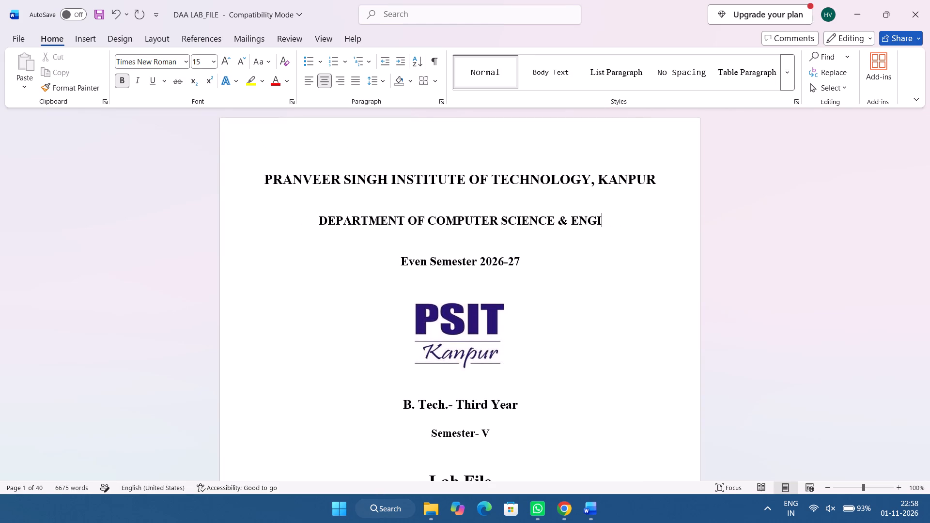
key("BackSpace")
key("BackSpace")
key("BackSpace")
key("BackSpace")
key("BackSpace")
key("BackSpace")
key("BackSpace")
key("BackSpace")
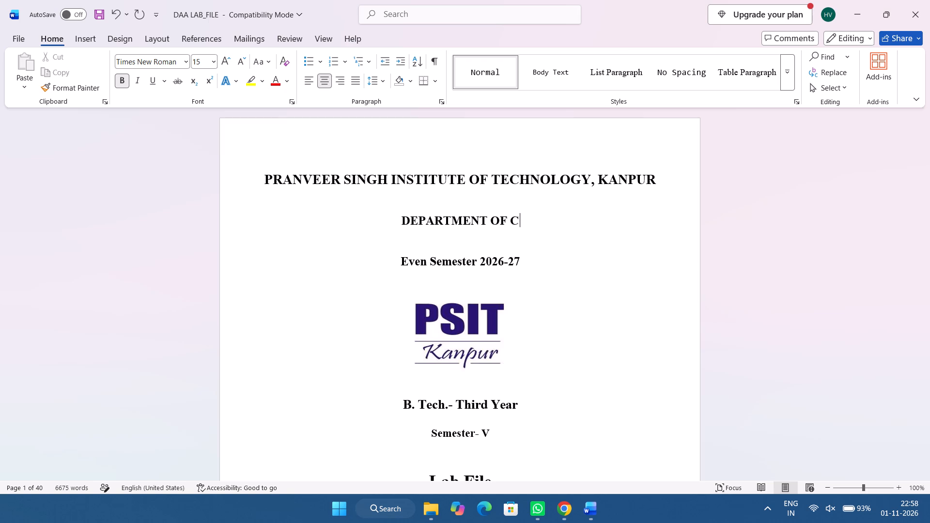
key("BackSpace")
type("ARTIFICIAL")
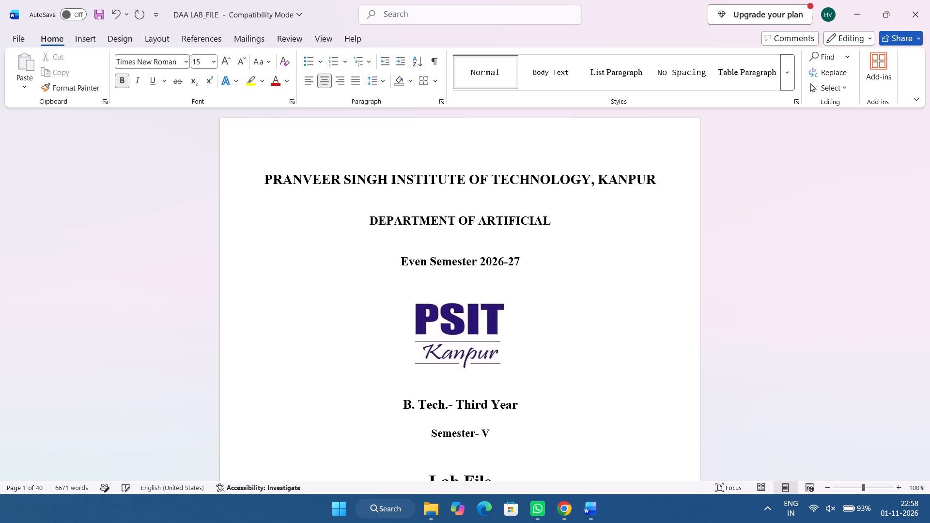
key("space")
type("INTELLIGE")
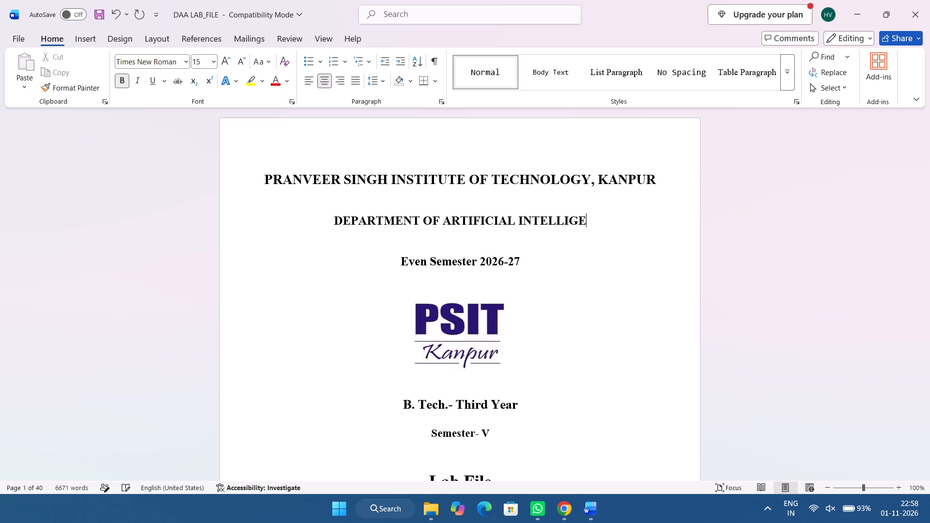
type("NNCE")
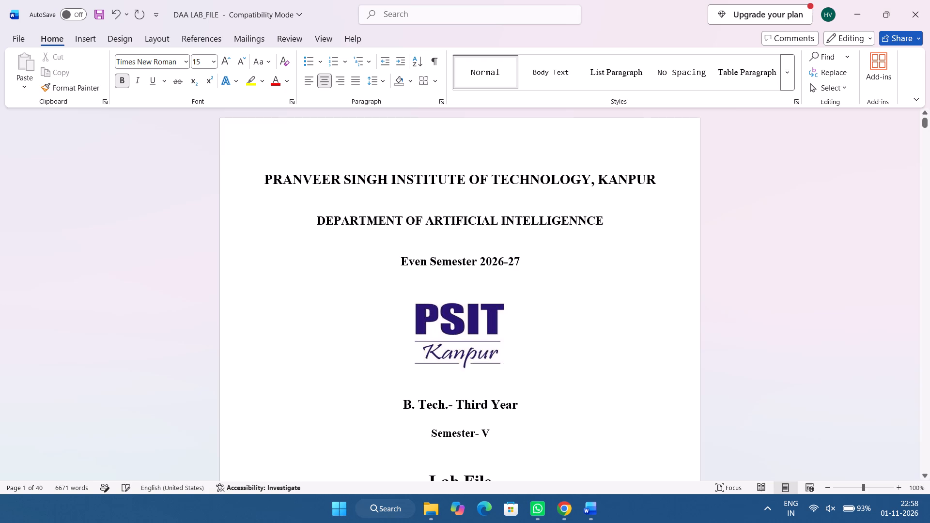
Look up the spelling of "Artificial intelligence" in Chrome's search suggestions and compare it with the department line in the Word document.
left_click(573, 509)
left_click(411, 218)
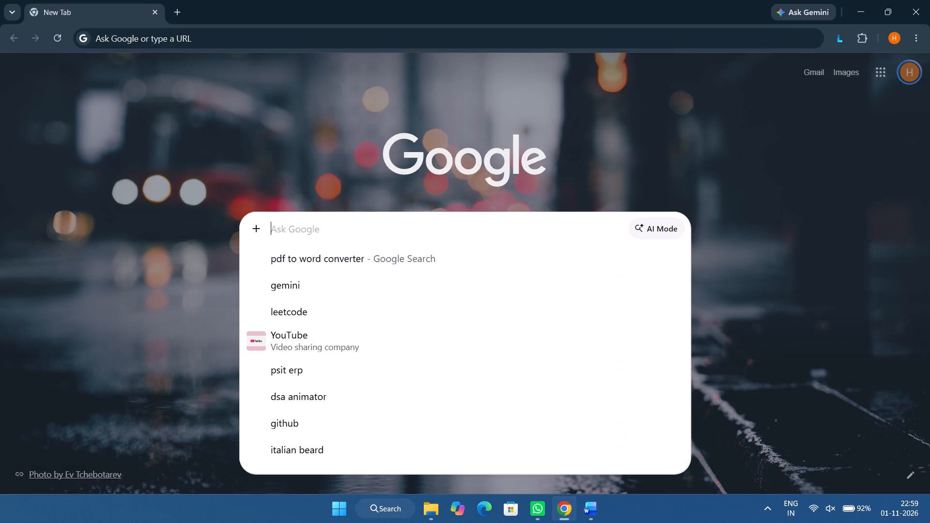
type("rtifi")
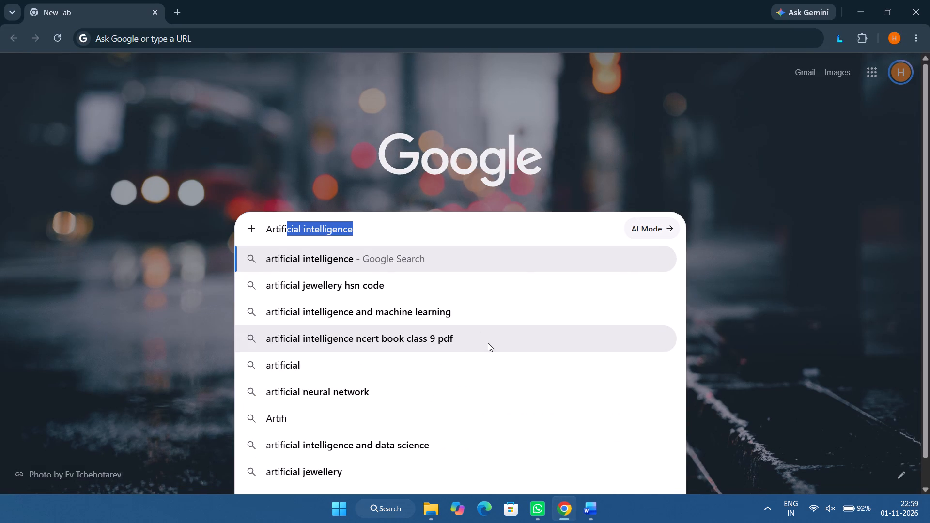
left_click(589, 510)
left_click(589, 511)
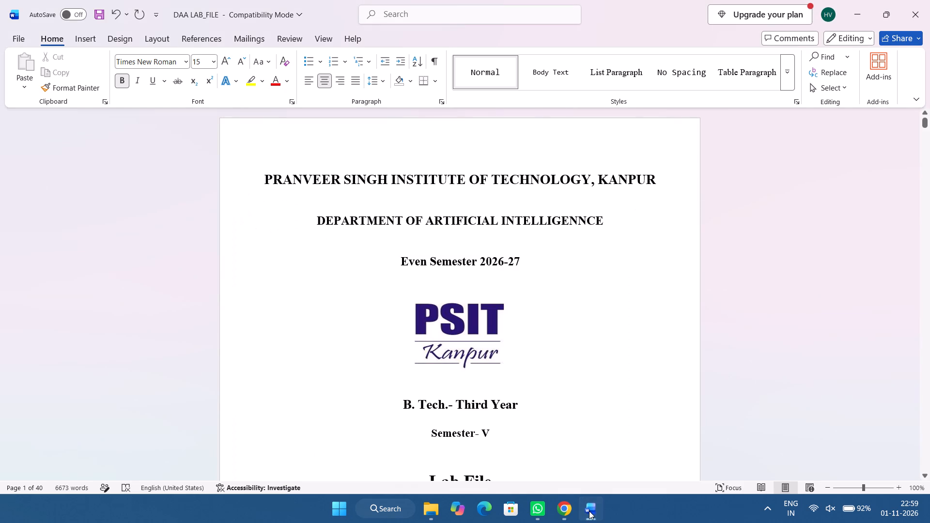
left_click(589, 511)
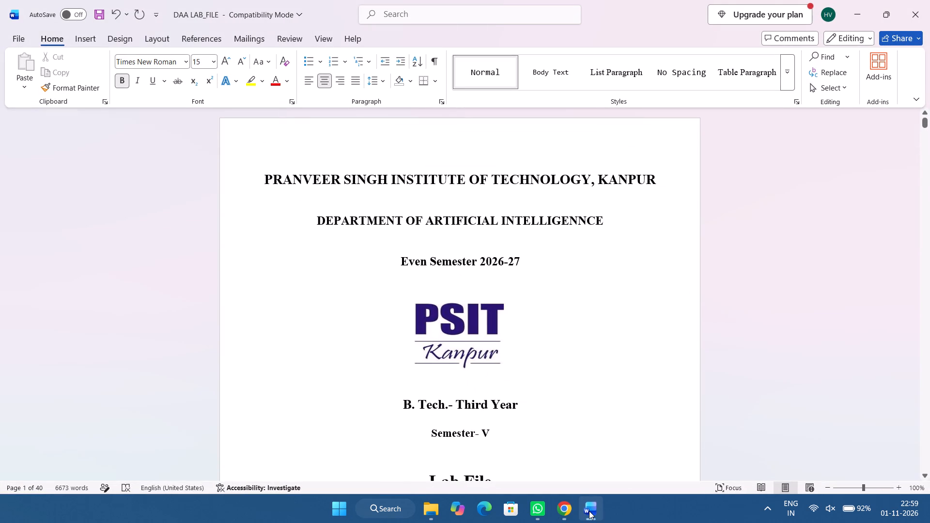
left_click(589, 511)
left_click(590, 511)
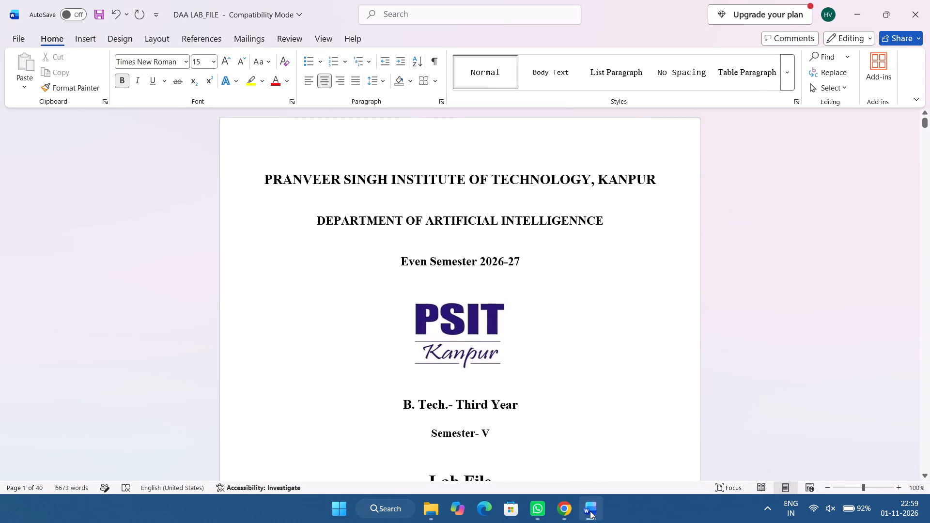
left_click(590, 511)
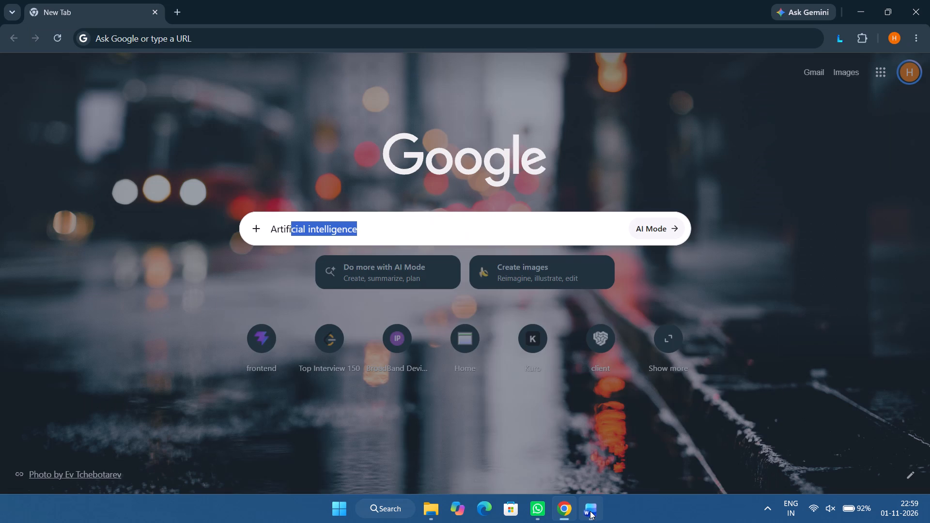
left_click(590, 511)
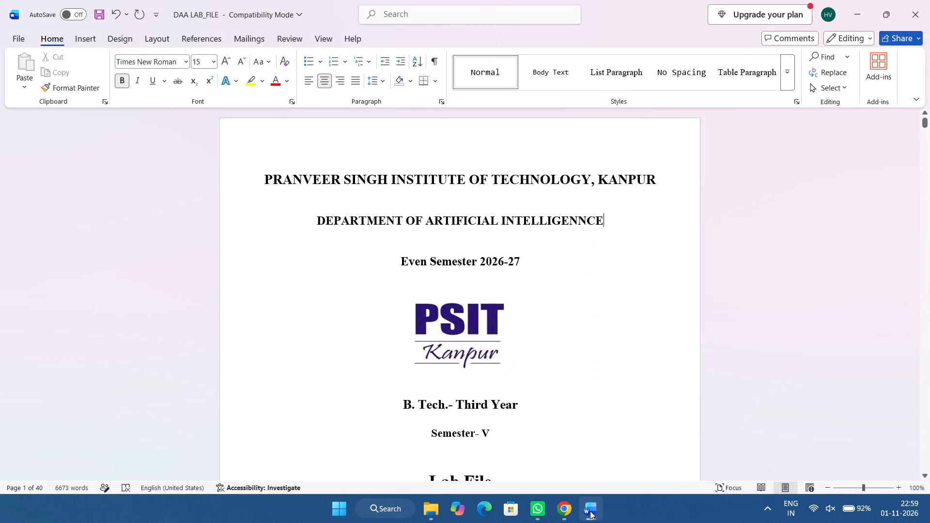
left_click(590, 511)
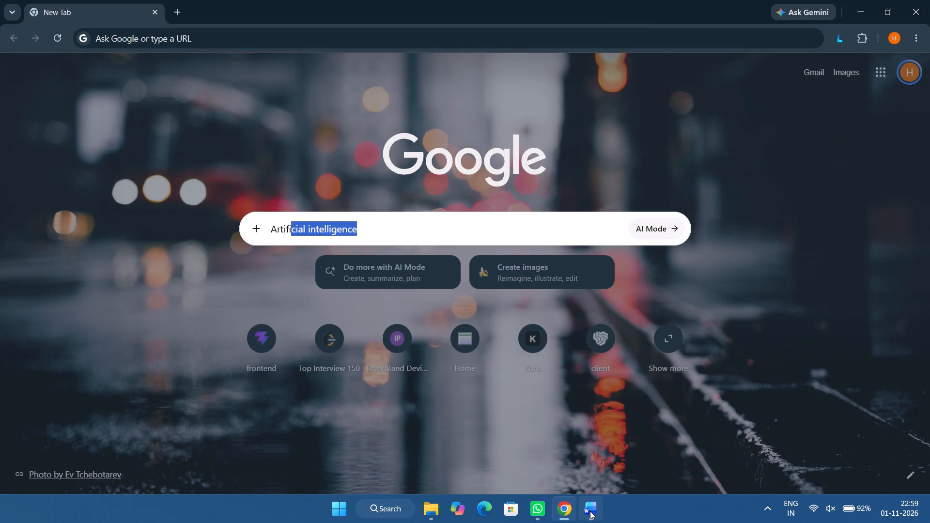
left_click(590, 511)
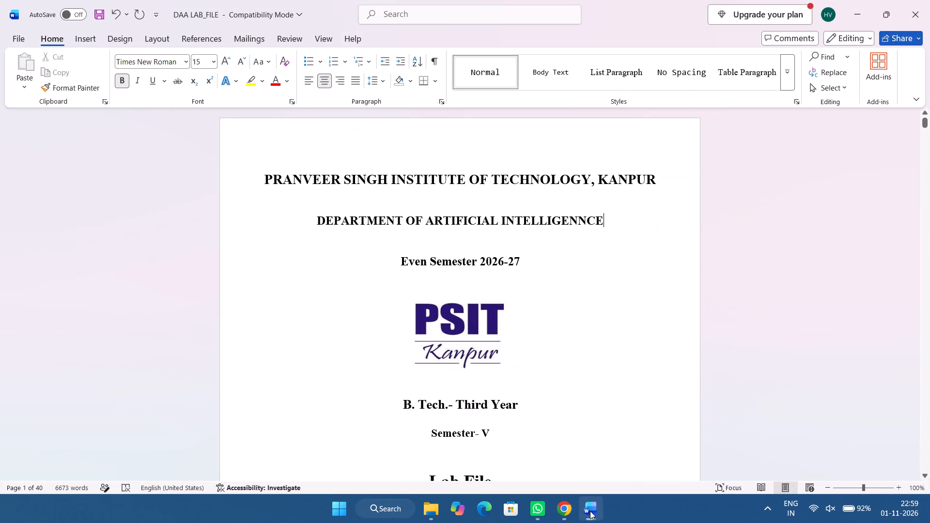
left_click(590, 511)
left_click(590, 511)
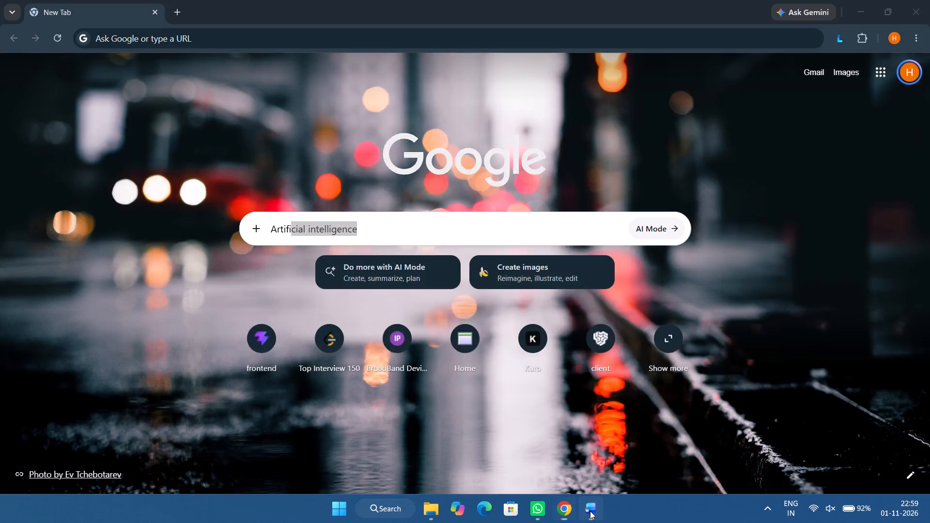
Correct the cover page's department line to read "DEPARTMENT OF ARTIFICIAL INTELLIGENCE".
left_click(586, 222)
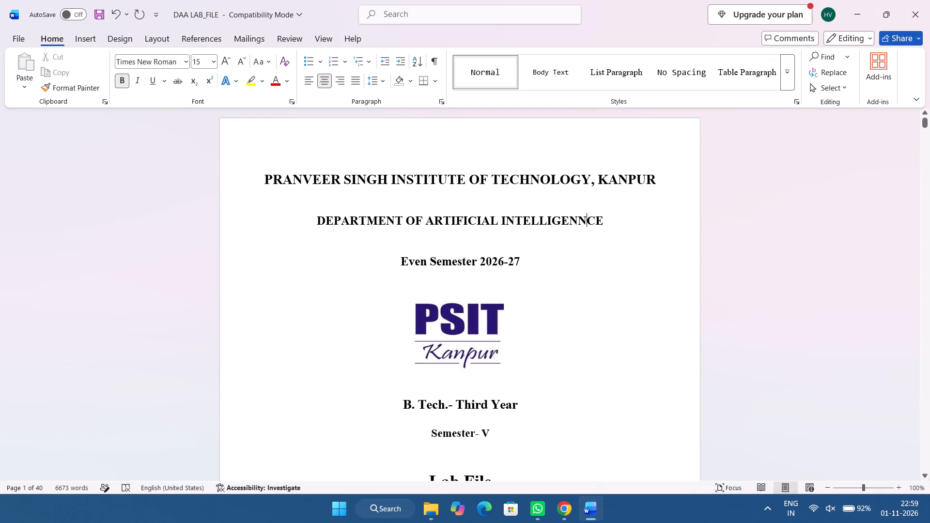
key("BackSpace")
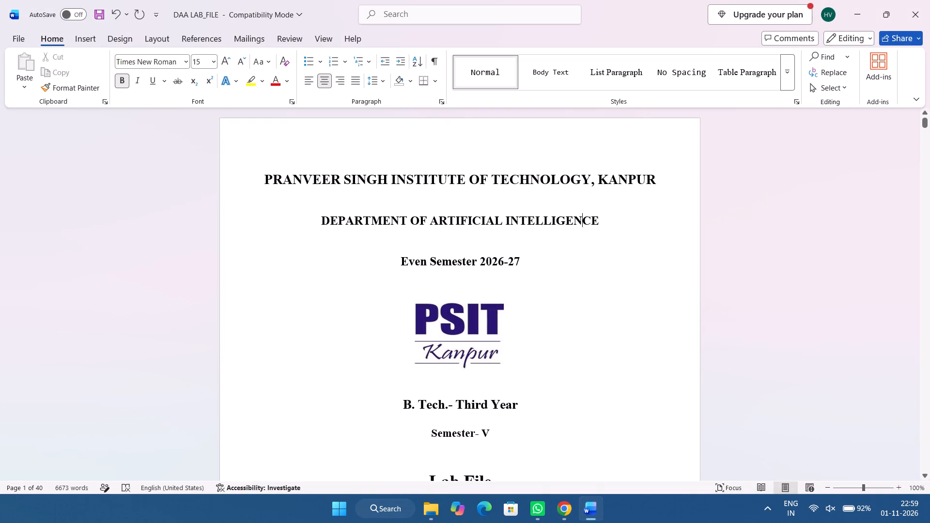
Change the cover page's semester line to read "Odd Semester 2026-27".
left_click(427, 261)
key("BackSpace")
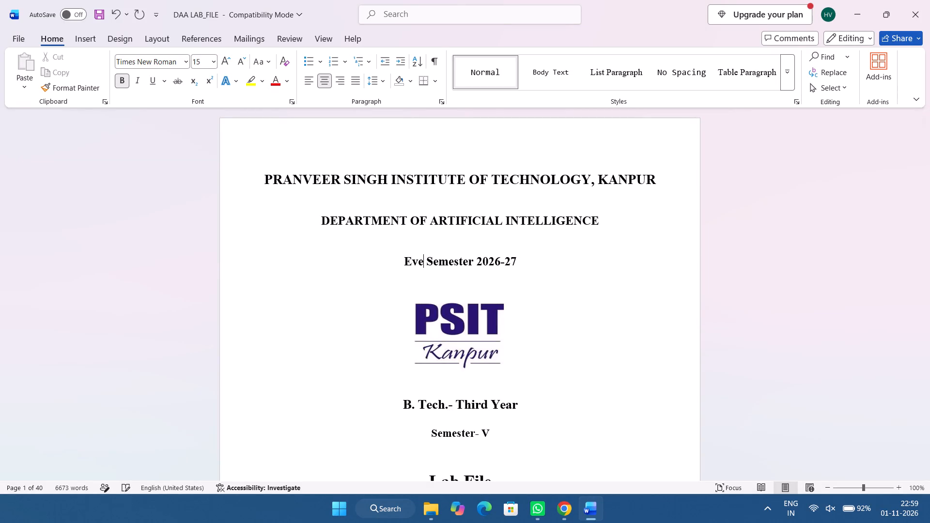
key("BackSpace")
key("BackSpace")
key("BackSpace")
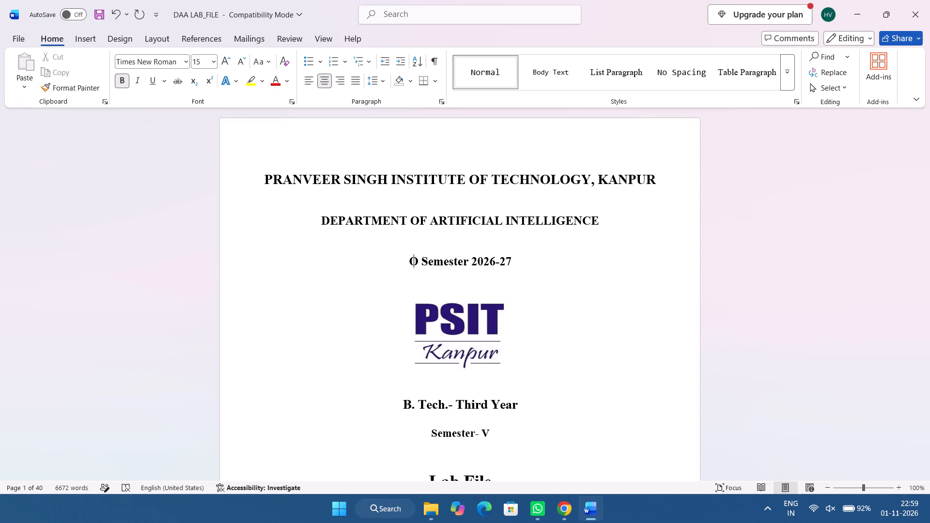
type("dd")
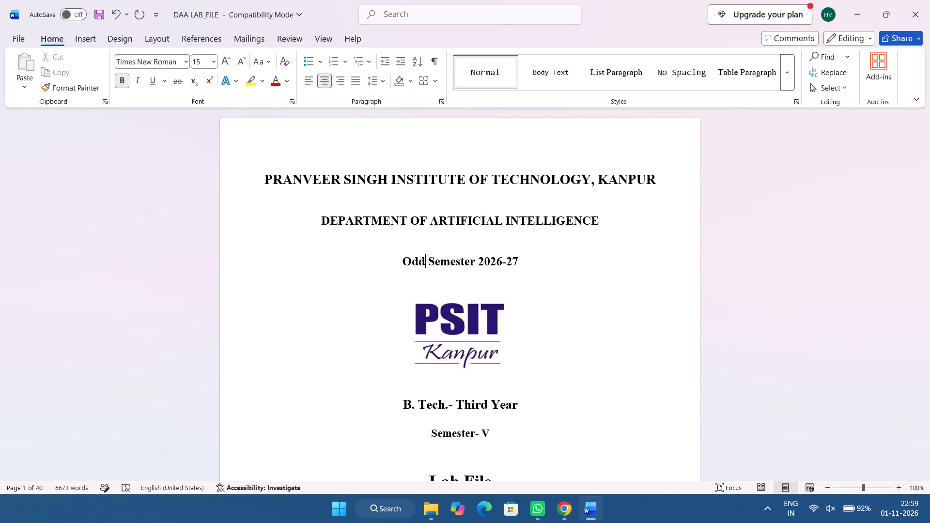
Clear the faculty and student details under Submitted To and Submitted By on the cover page, keeping only the headings and field labels.
scroll(528, 315, "down", 3)
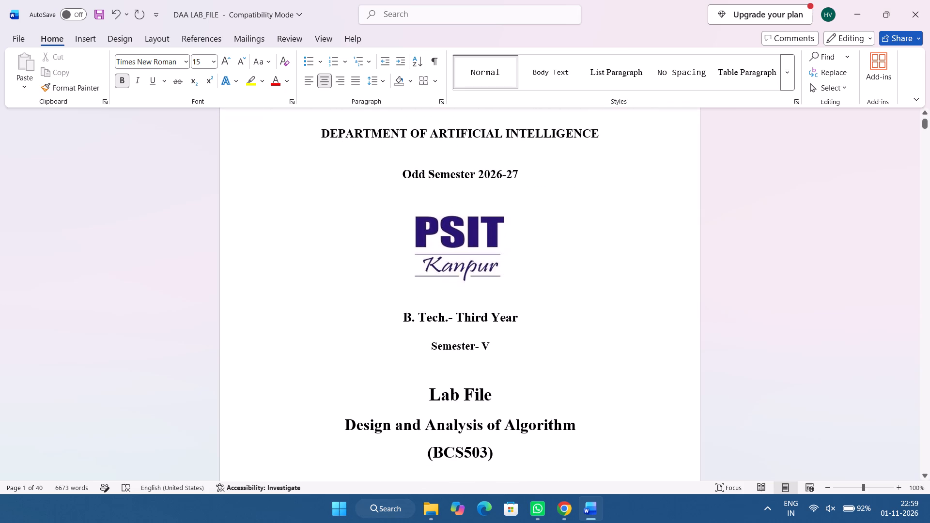
scroll(529, 307, "down", 9)
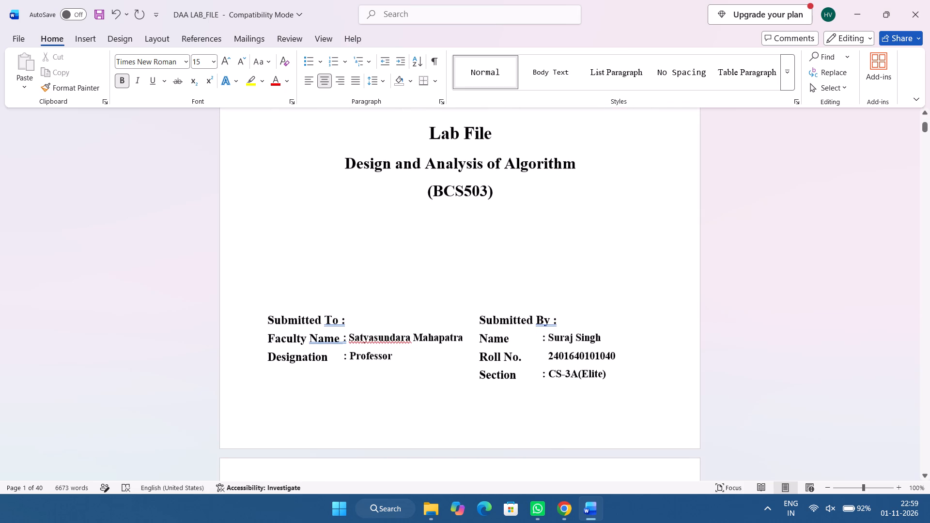
left_click(466, 338)
key("BackSpace")
key("BackSpace")
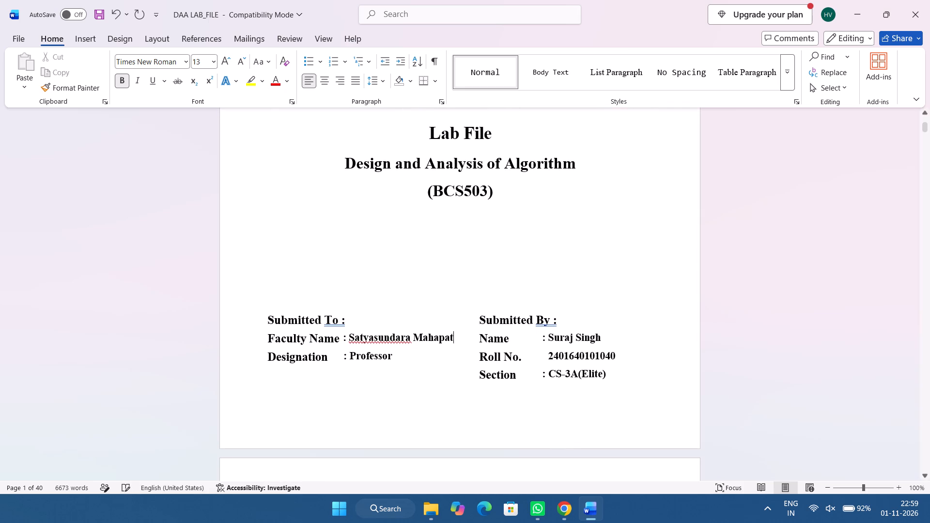
Delete the faculty member's name under Submitted To on the cover page, keeping the Faculty Name label and its colon.
key("BackSpace")
key("BackSpace")
key("BackSpace")
key("BackSpace")
key("BackSpace")
key("BackSpace")
key("BackSpace")
key("BackSpace")
key("BackSpace")
key("BackSpace")
key("BackSpace")
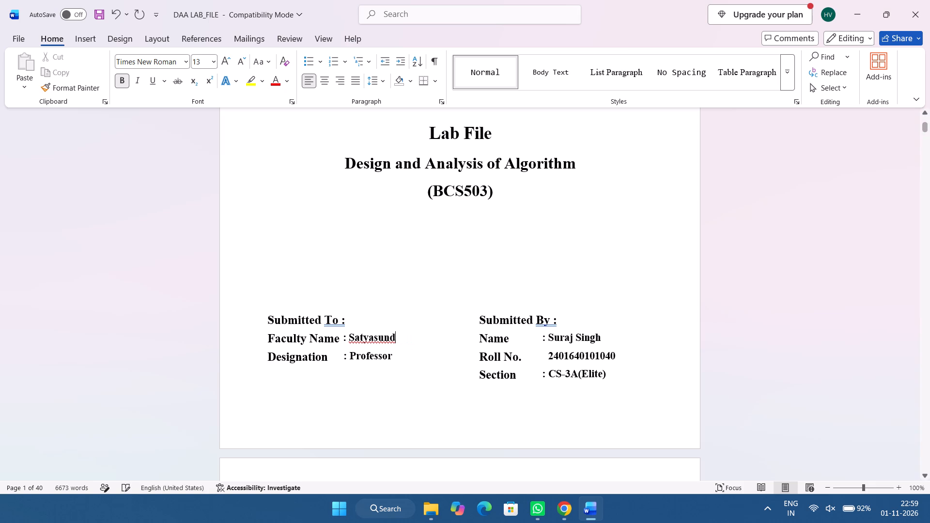
key("BackSpace")
key("BackSpace")
key("BackSpace")
key("BackSpace")
key("BackSpace")
key("BackSpace")
key("BackSpace")
key("BackSpace")
key("BackSpace")
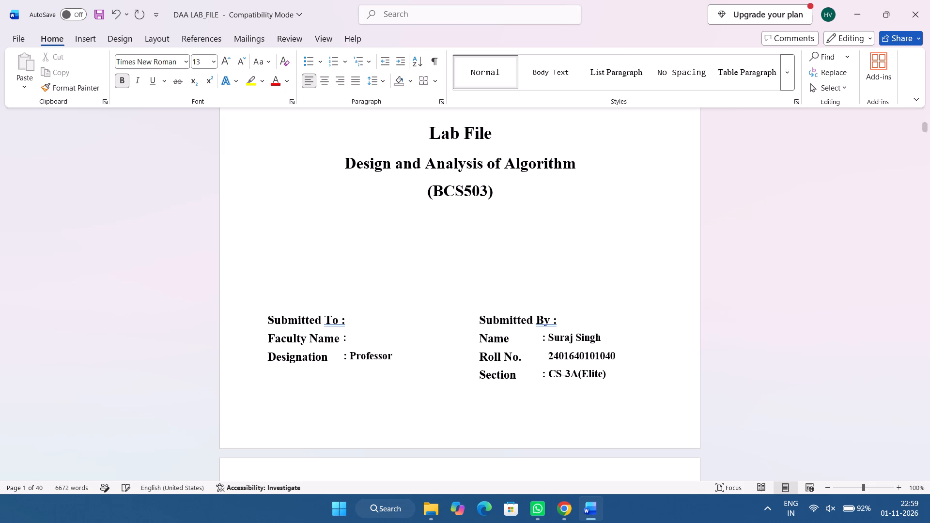
Delete the designation value under Submitted To, keeping the Designation label and its colon.
left_click(396, 355)
key("BackSpace")
key("BackSpace")
key("BackSpace")
key("BackSpace")
key("BackSpace")
key("BackSpace")
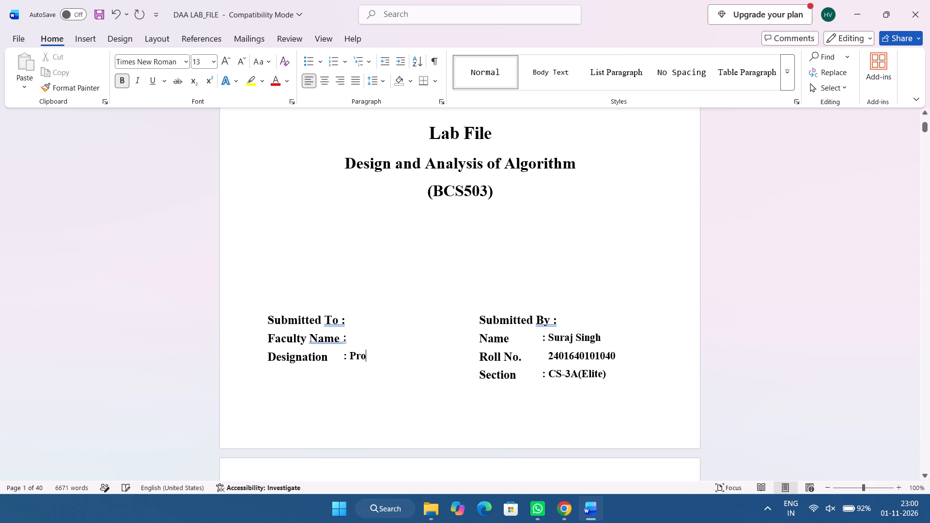
key("BackSpace")
key("BackSpace")
key("BackSpace")
Delete the student's name under Submitted By, keeping the Name label and its colon.
left_click(621, 339)
key("BackSpace")
key("BackSpace")
key("BackSpace")
key("BackSpace")
key("BackSpace")
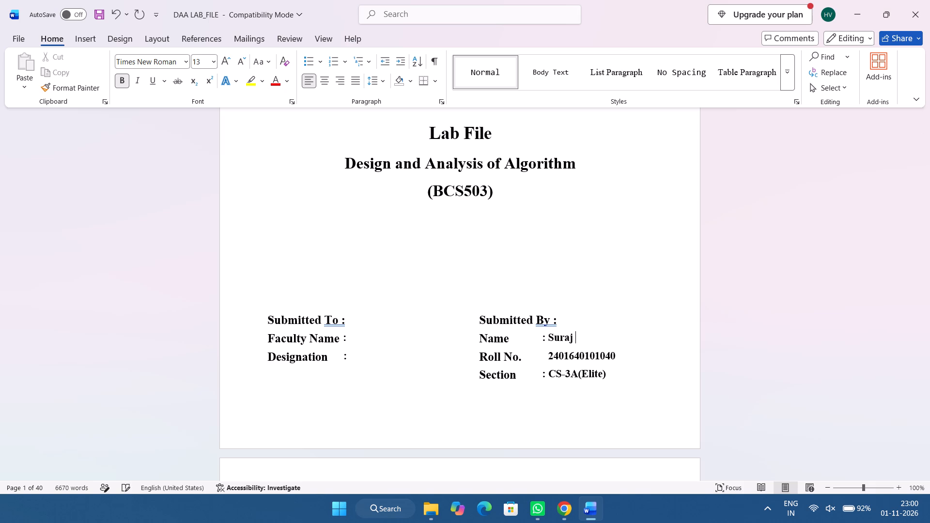
key("BackSpace")
key("BackSpace")
key("BackSpace")
key("BackSpace")
key("BackSpace")
key("BackSpace")
Add a colon before the roll number, copied from the Name line and aligned beneath that line's colon.
left_click(548, 354)
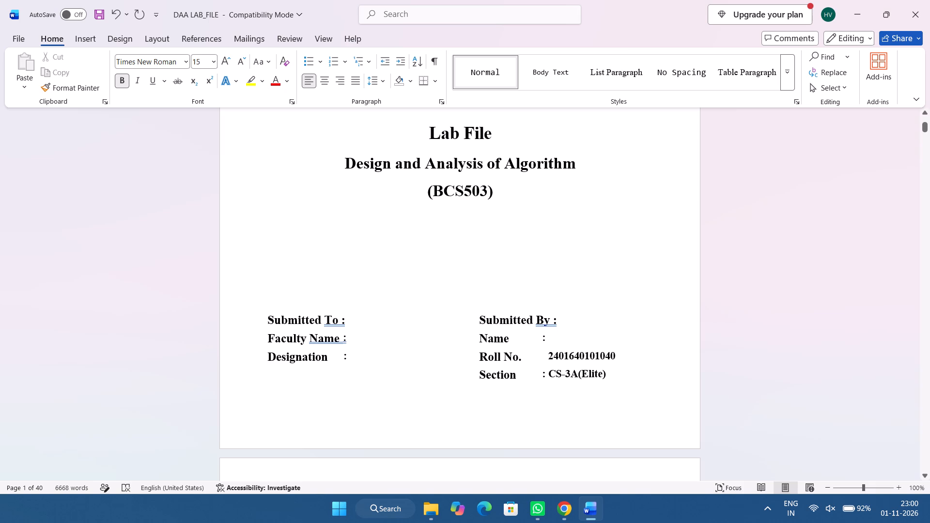
key("BackSpace")
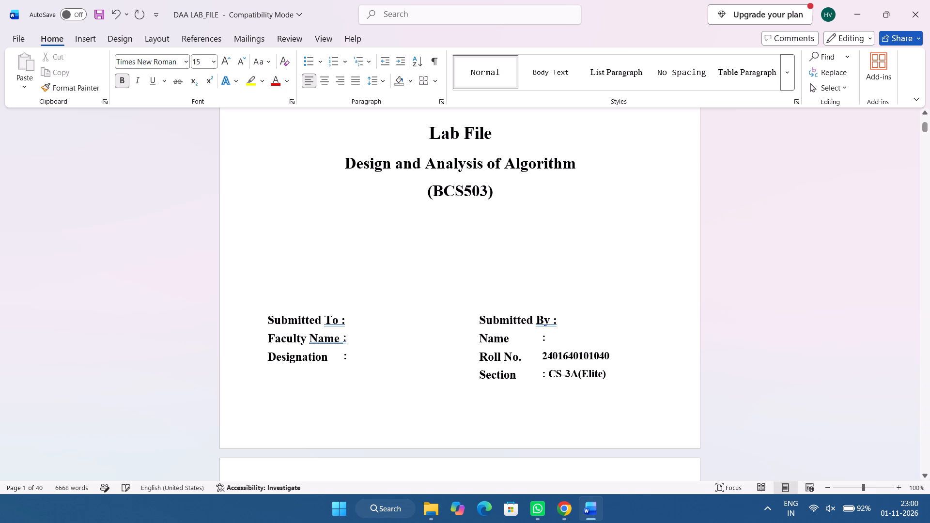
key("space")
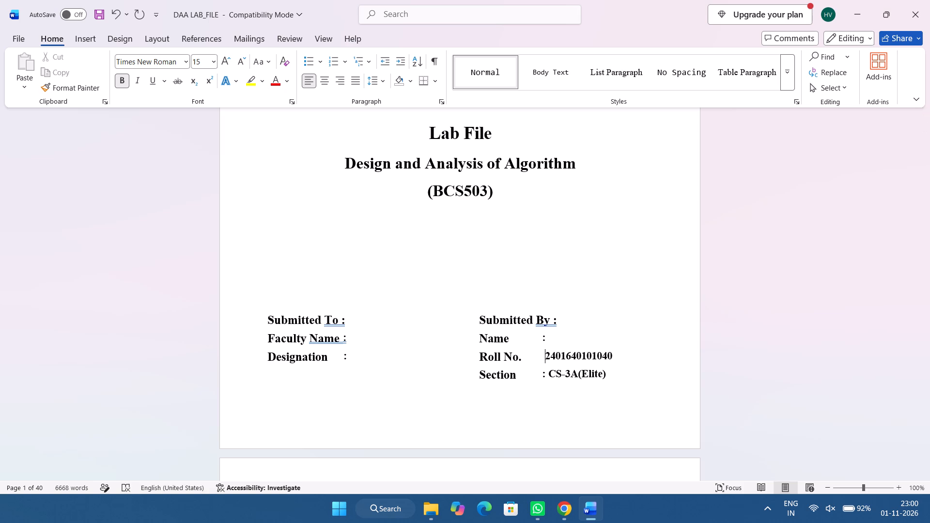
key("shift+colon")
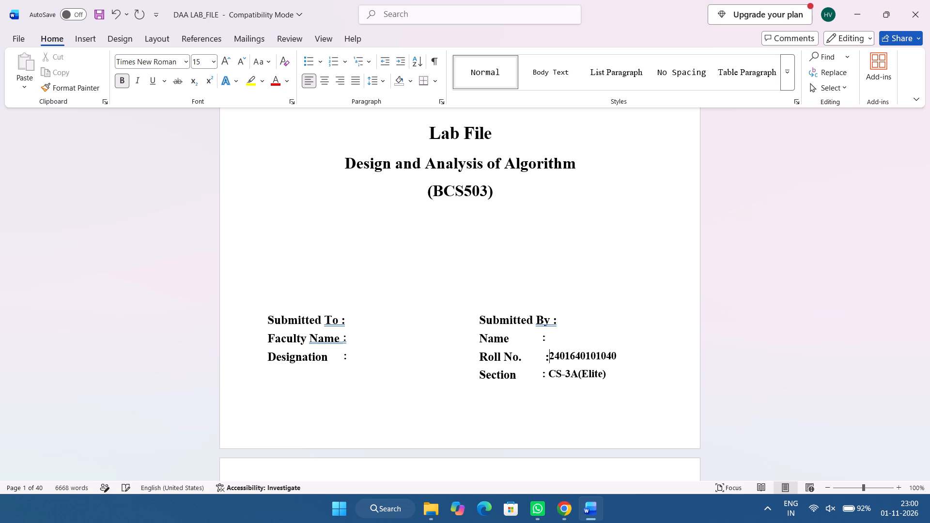
key("BackSpace")
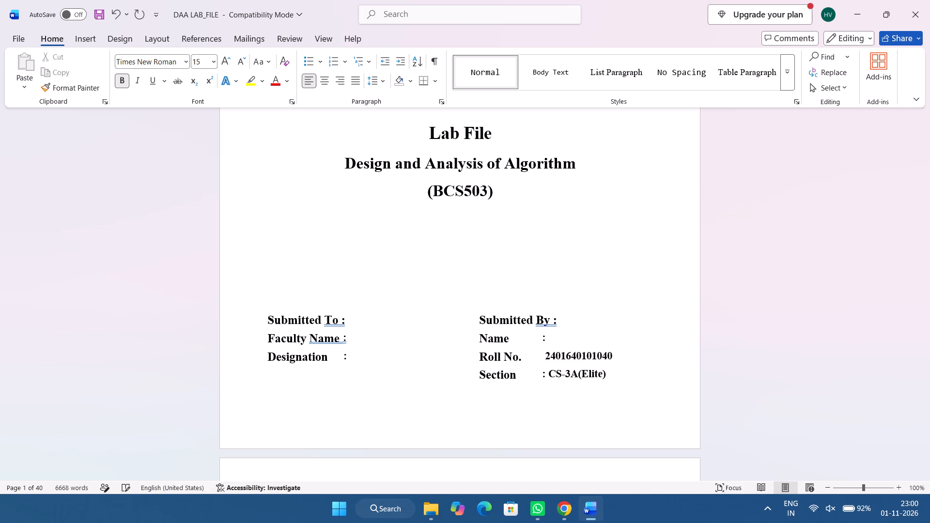
double_click(542, 340)
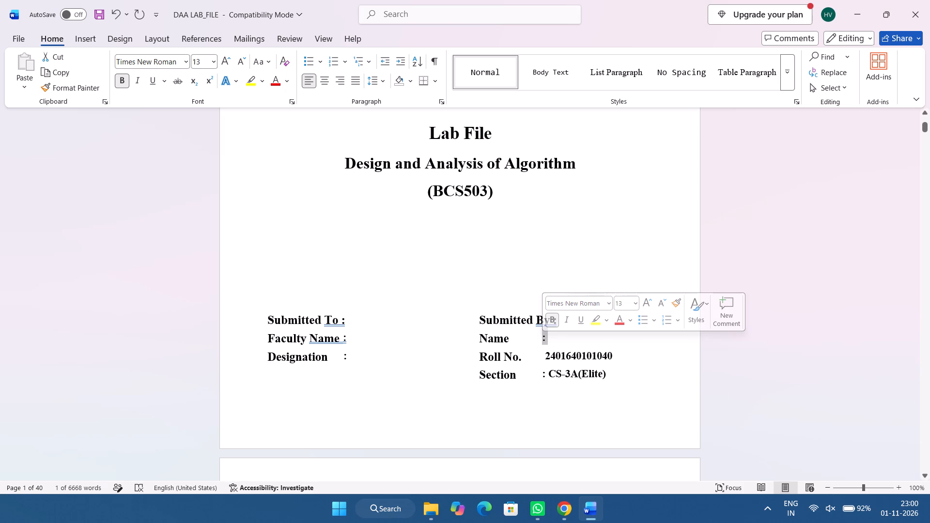
key("ctrl+c")
left_click(543, 354)
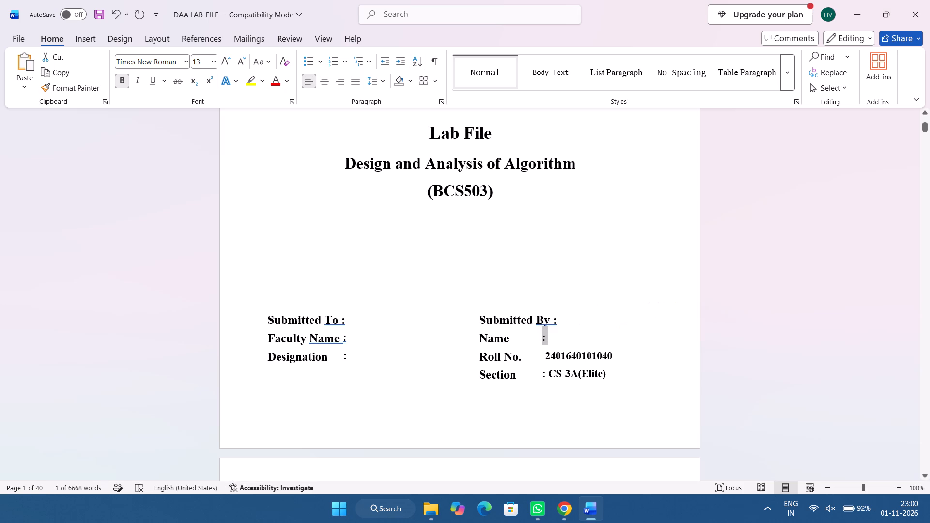
left_click(545, 357)
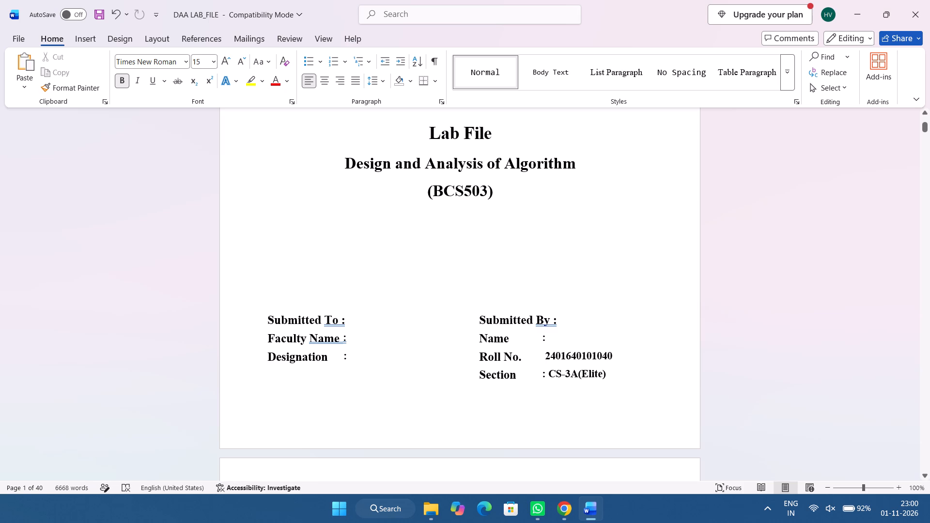
key("ctrl+v")
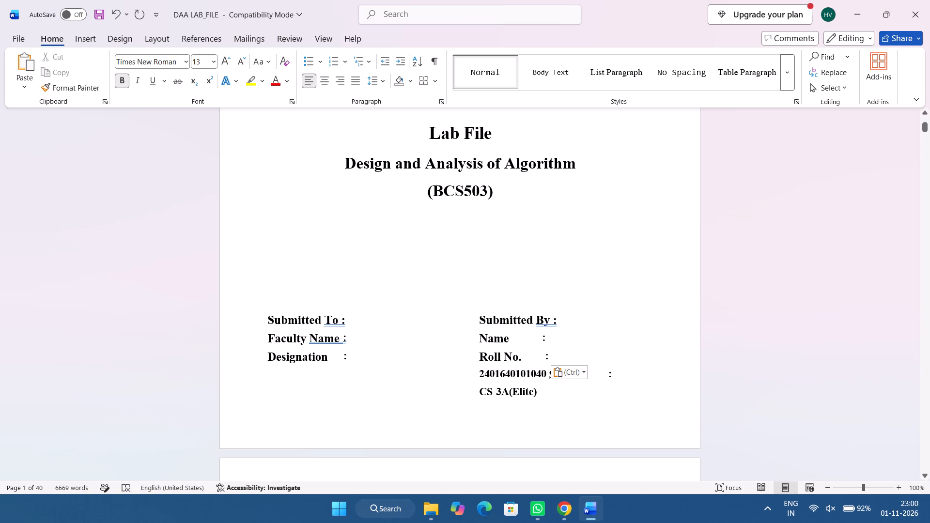
key("ctrl+z")
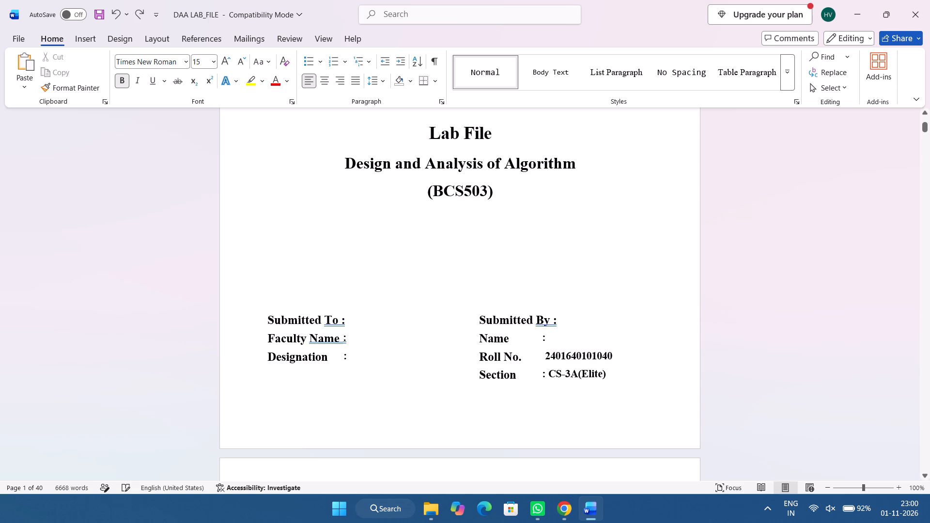
key("BackSpace")
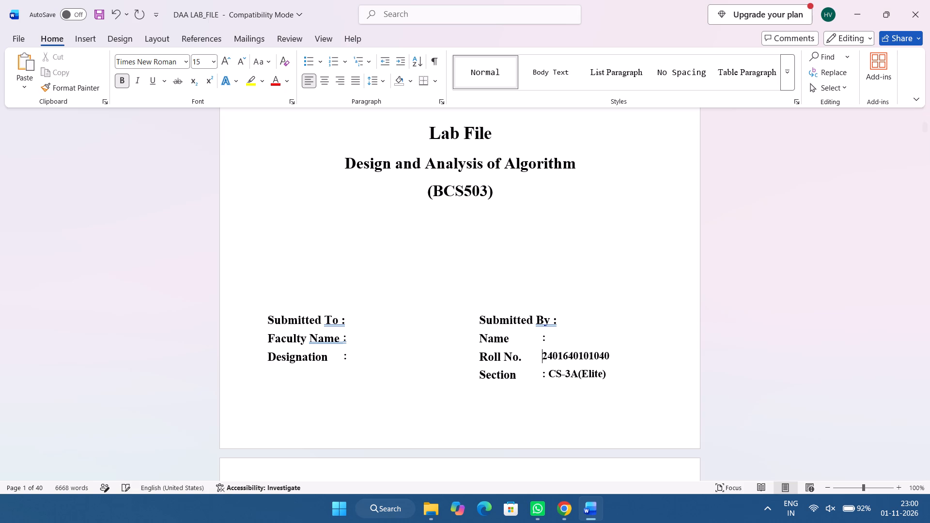
key("ctrl+v")
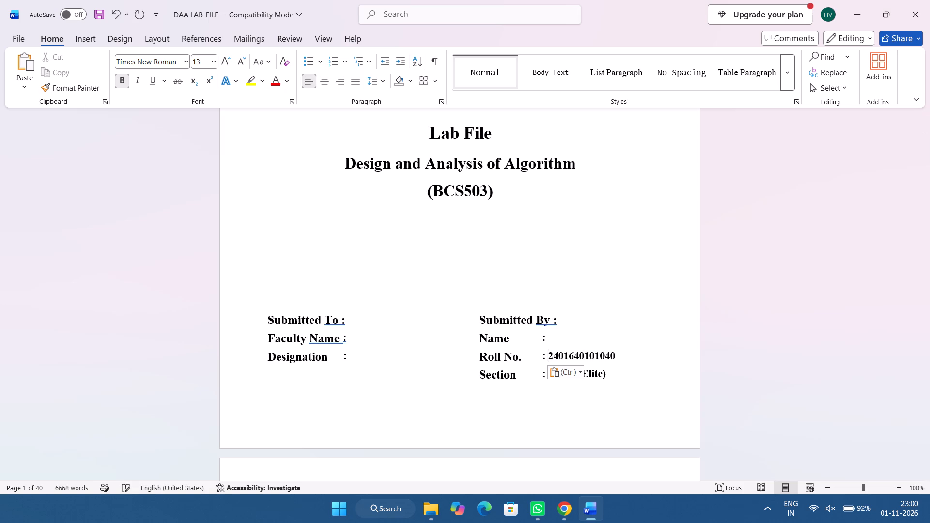
Delete the roll number under Submitted By, keeping the Roll No. label and its colon.
left_click(620, 353)
key("BackSpace")
key("BackSpace")
key("BackSpace")
key("BackSpace")
key("BackSpace")
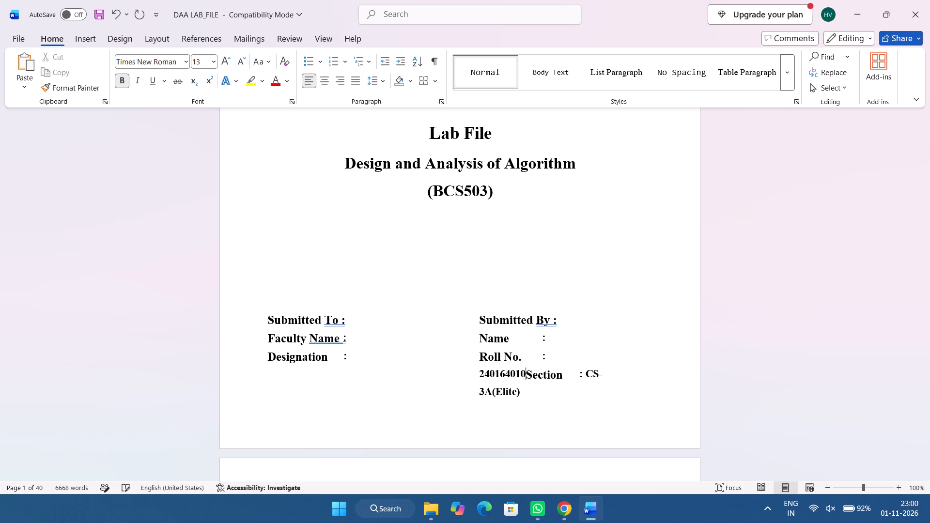
key("BackSpace")
key("BackSpace")
key("BackSpace")
key("BackSpace")
key("BackSpace")
key("BackSpace")
key("BackSpace")
key("BackSpace")
key("BackSpace")
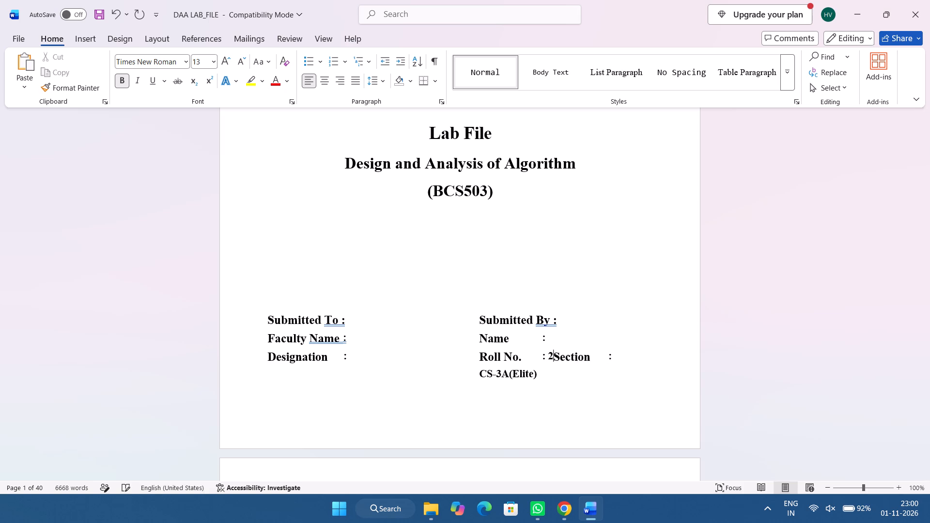
Put the Section field on its own line and indent it with spaces to align under Roll No.
key("Return")
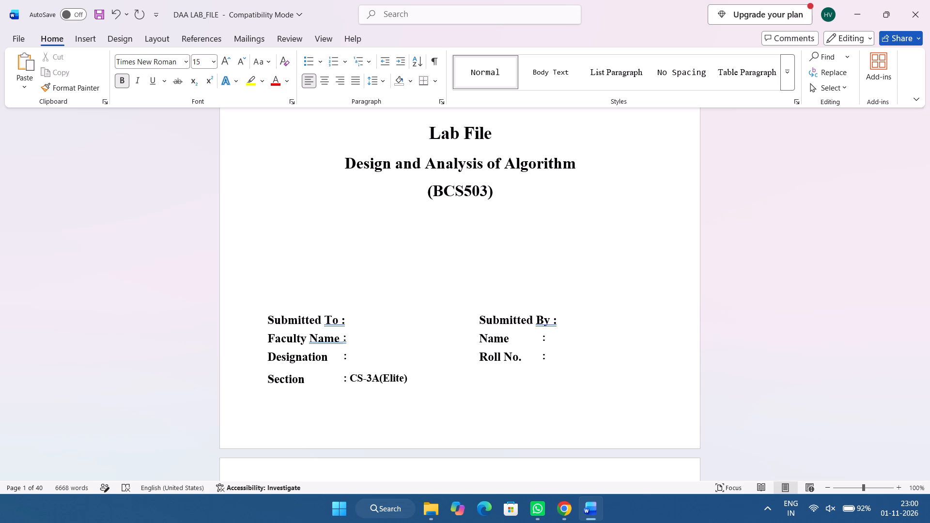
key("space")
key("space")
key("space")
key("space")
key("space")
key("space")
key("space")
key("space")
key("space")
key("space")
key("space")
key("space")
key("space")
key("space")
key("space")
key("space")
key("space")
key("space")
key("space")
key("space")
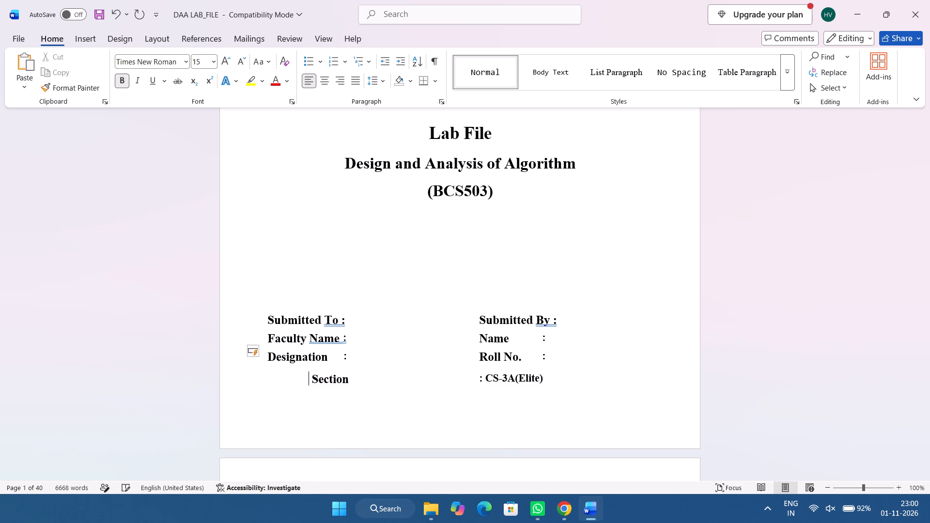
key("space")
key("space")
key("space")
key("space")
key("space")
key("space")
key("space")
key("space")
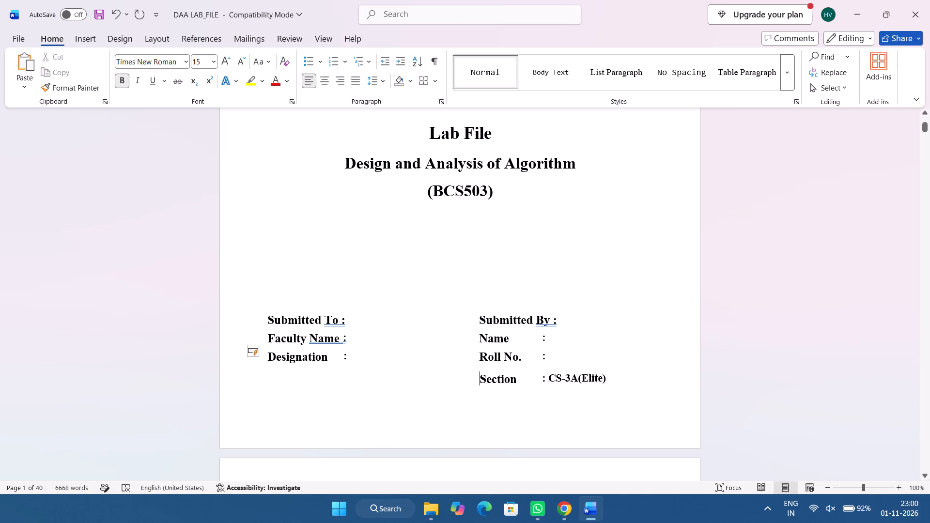
Delete the section value under Submitted By, keeping the Section label and its colon.
left_click(610, 379)
key("BackSpace")
key("BackSpace")
key("BackSpace")
key("BackSpace")
key("BackSpace")
key("BackSpace")
key("BackSpace")
key("BackSpace")
key("BackSpace")
key("BackSpace")
key("BackSpace")
key("BackSpace")
key("BackSpace")
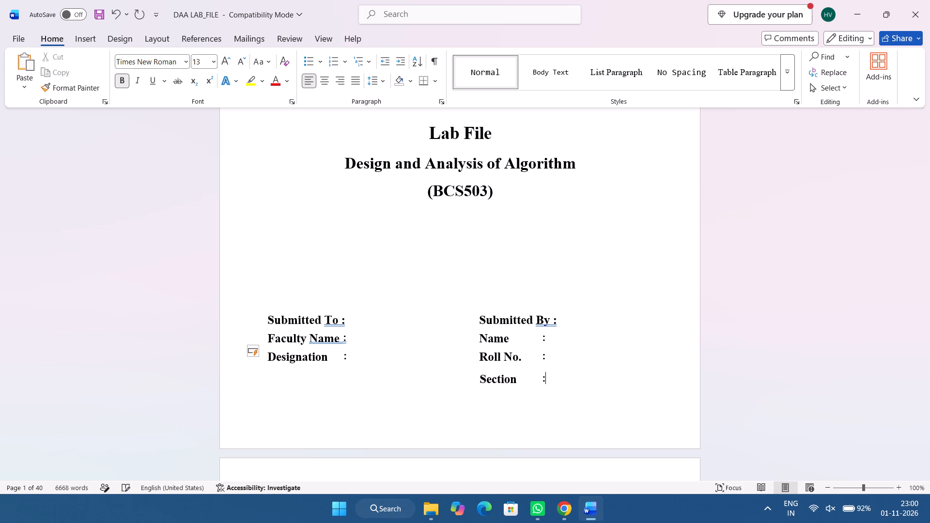
Close the wide gaps before the colons on the Name, Roll No. and Section lines, leaving a single space in each.
left_click(543, 338)
key("BackSpace")
key("BackSpace")
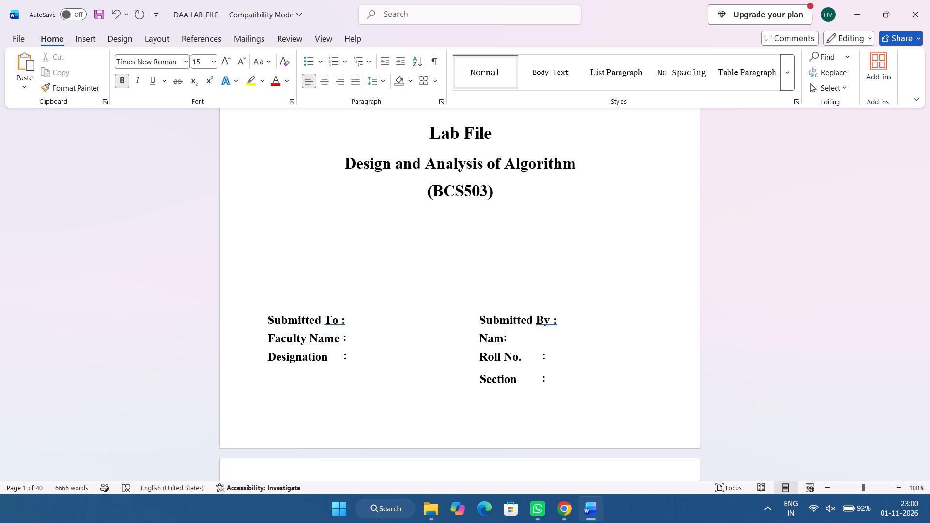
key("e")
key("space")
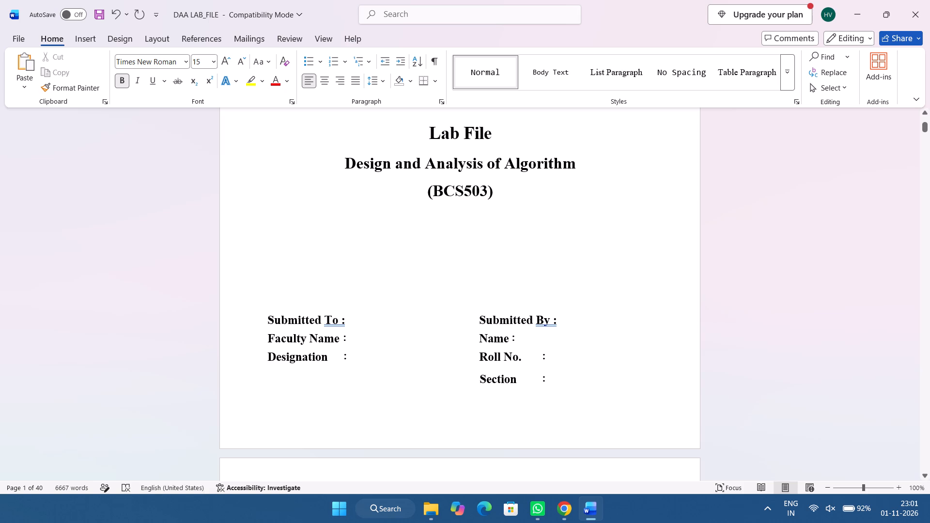
left_click(542, 354)
key("BackSpace")
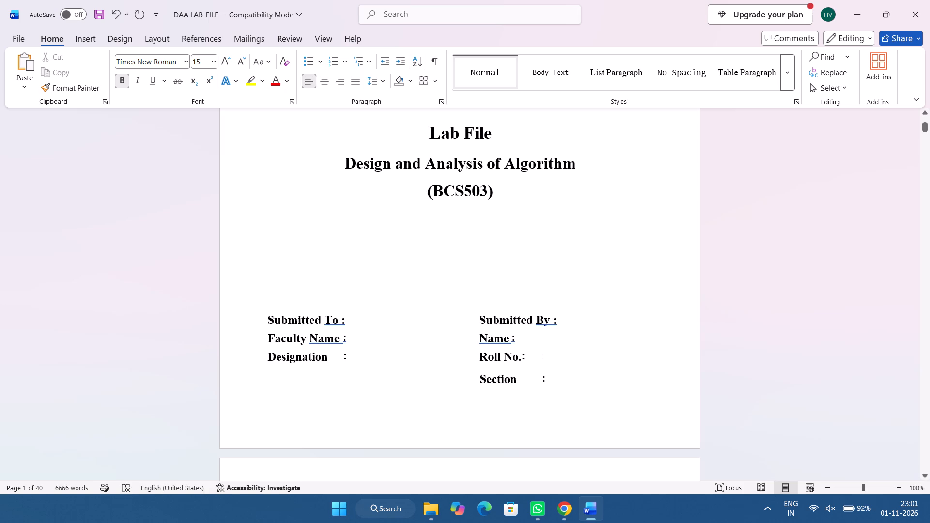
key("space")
left_click(541, 378)
key("BackSpace")
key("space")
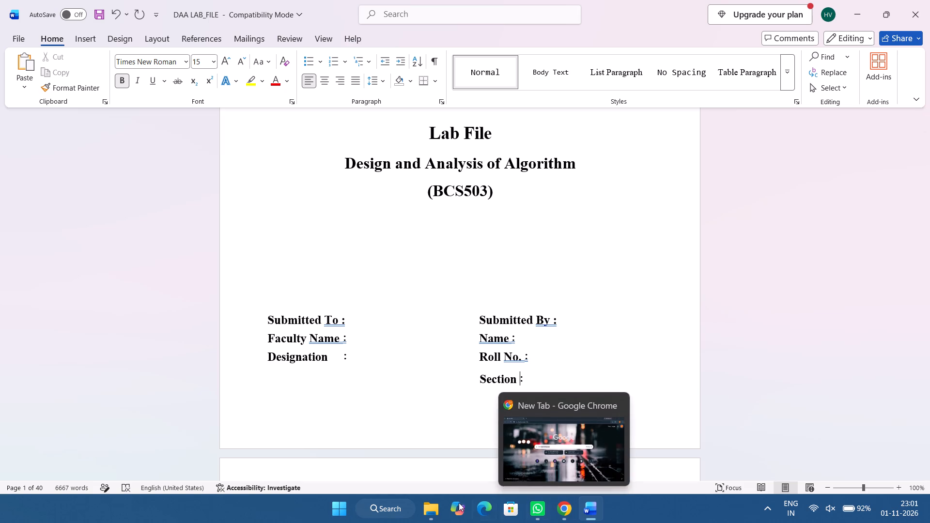
Open the DBMS Lab_BCS551_2026-27 PDF from Downloads and examine the Submitted To and Submitted By layout on its cover page.
left_click(436, 510)
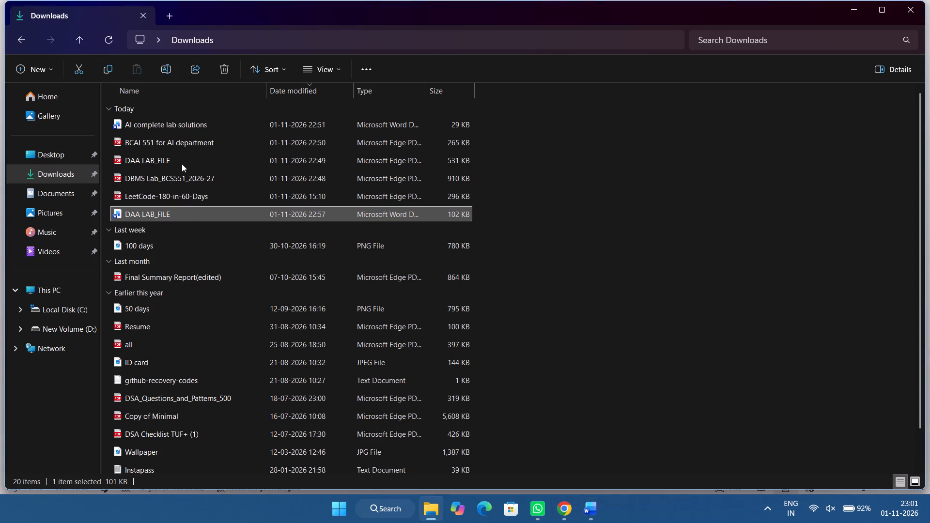
double_click(184, 182)
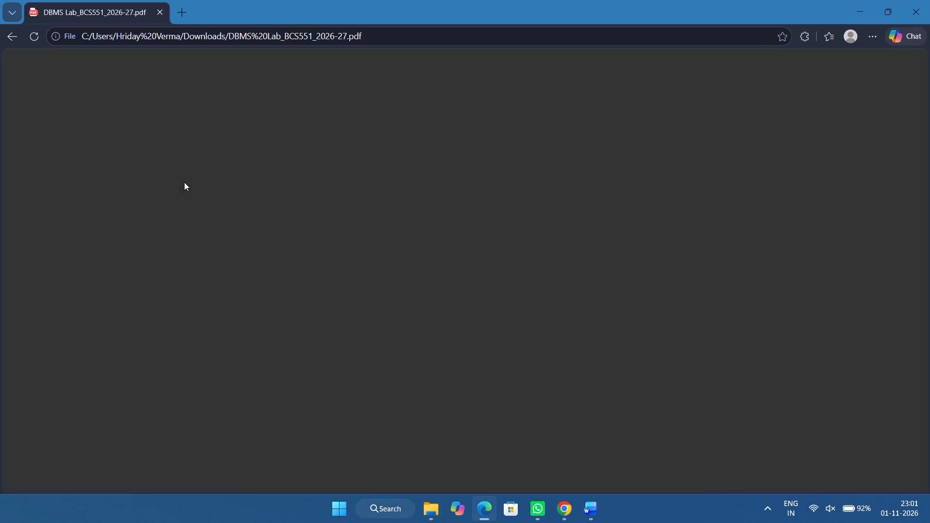
scroll(440, 336, "up", 6)
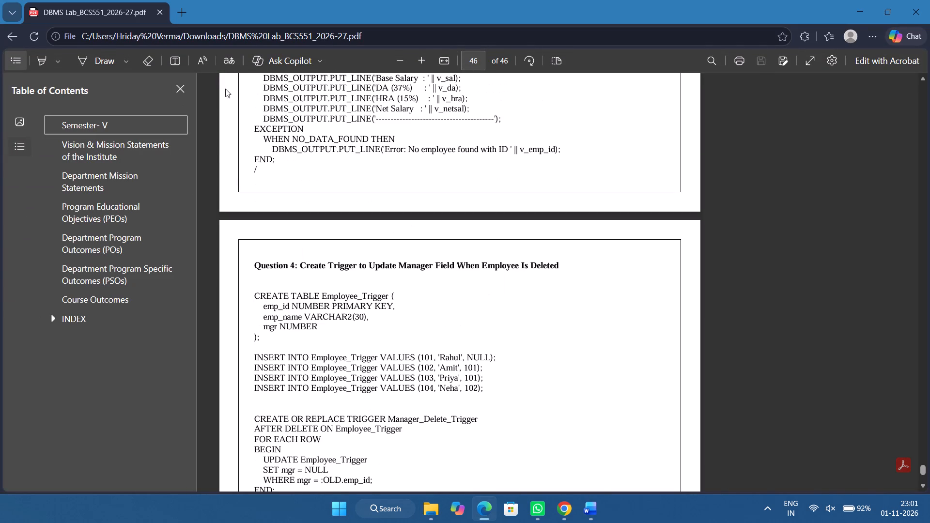
left_click(181, 85)
left_click_drag(923, 470, 922, 108)
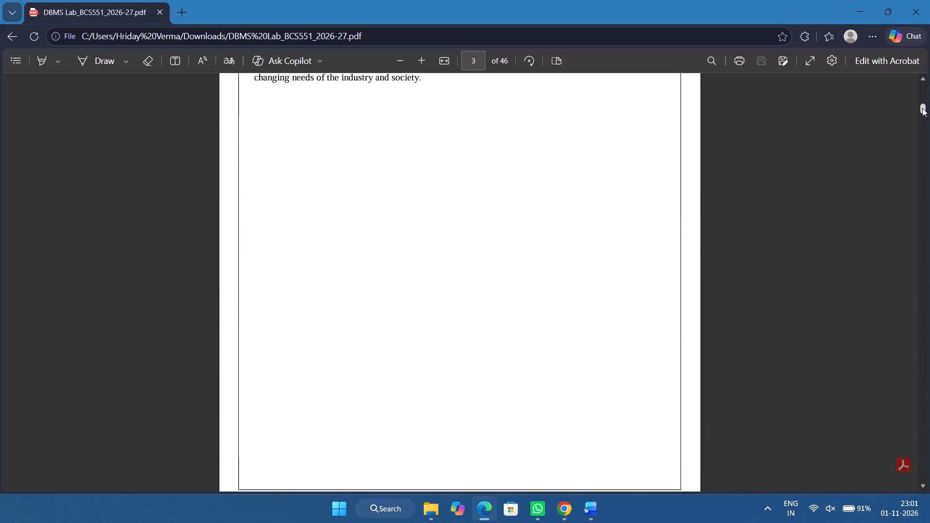
left_click_drag(922, 108, 918, 92)
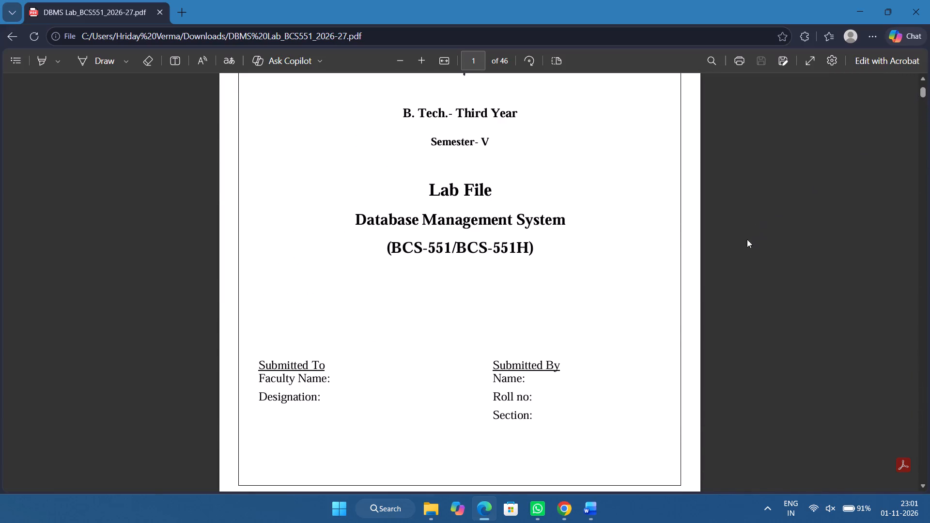
left_click(867, 10)
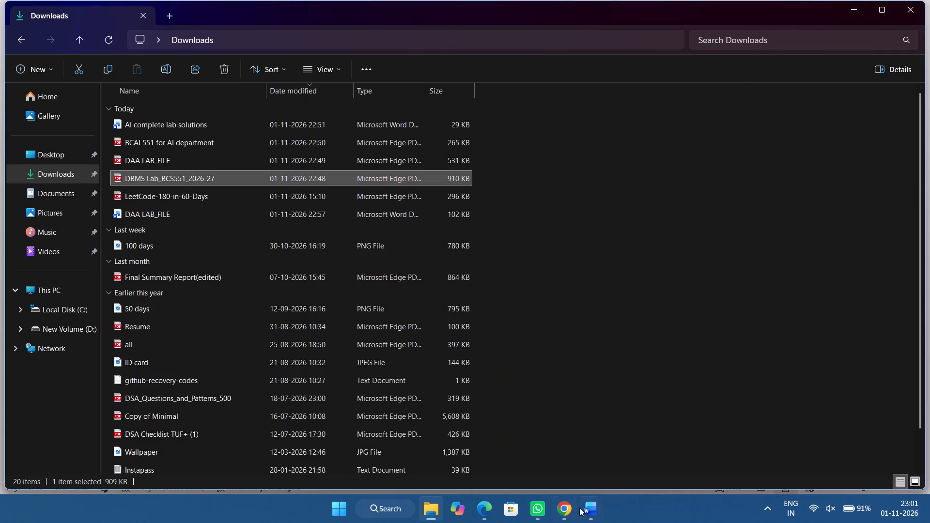
Switch back to the DAA LAB_FILE document in Word and remove the colons after the Submitted By and Submitted To headings.
left_click(588, 506)
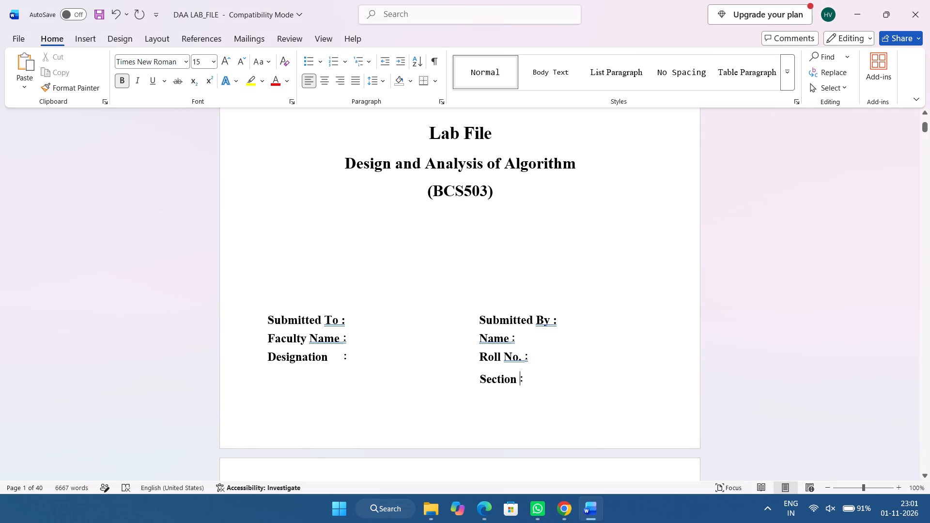
left_click(555, 322)
left_click(558, 318)
key("BackSpace")
left_click(362, 320)
key("BackSpace")
key("BackSpace")
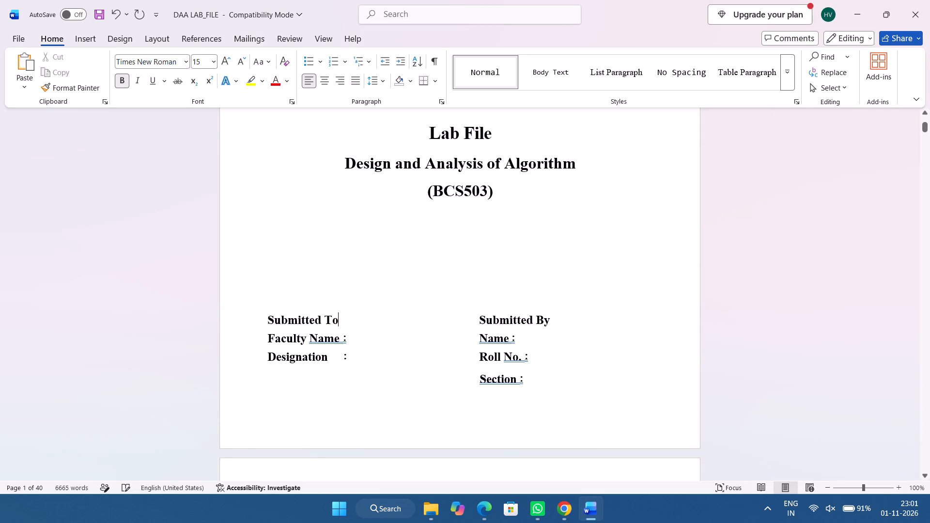
Underline the Submitted To and Submitted By headings on the cover page.
double_click(317, 320)
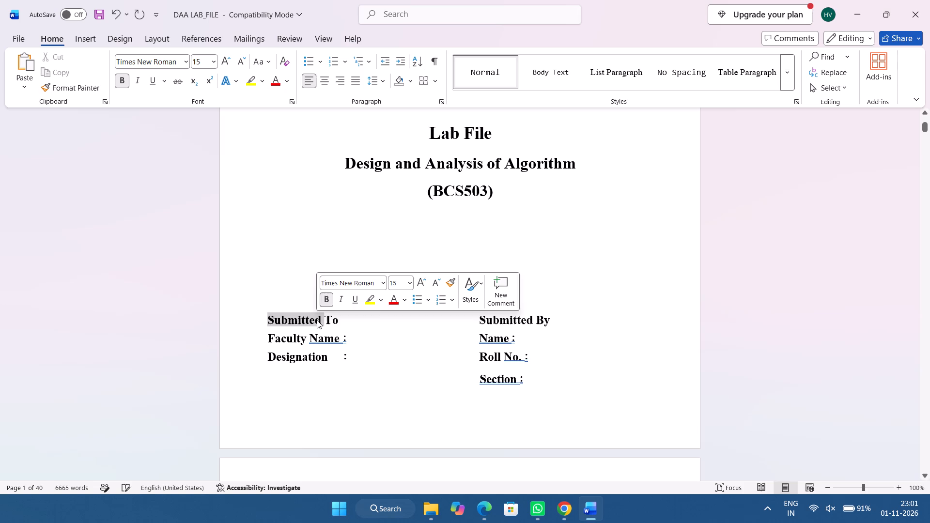
triple_click(332, 320)
left_click(338, 322)
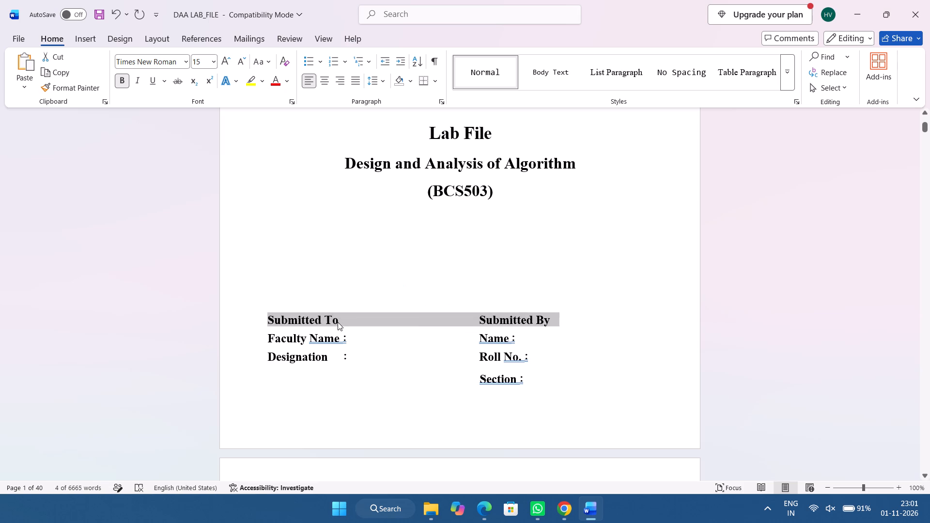
left_click_drag(268, 322, 333, 323)
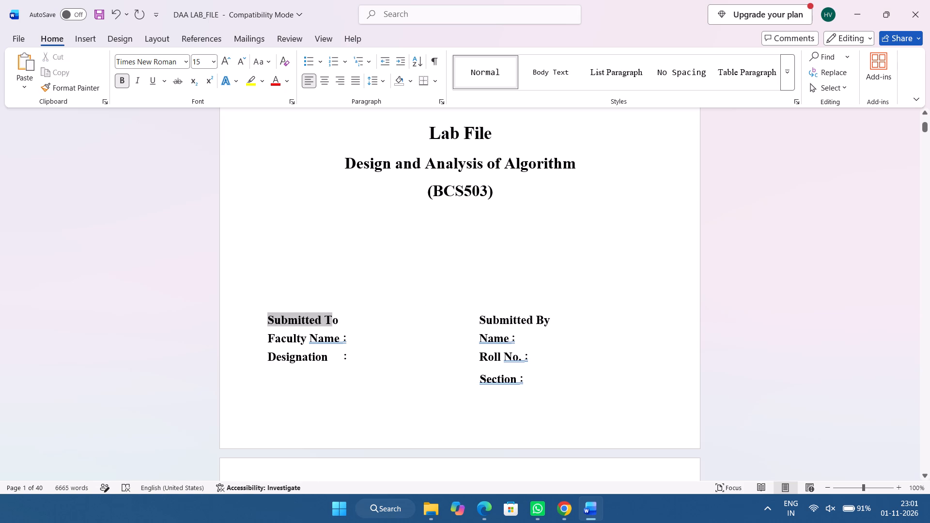
left_click_drag(333, 323, 338, 323)
left_click(375, 307)
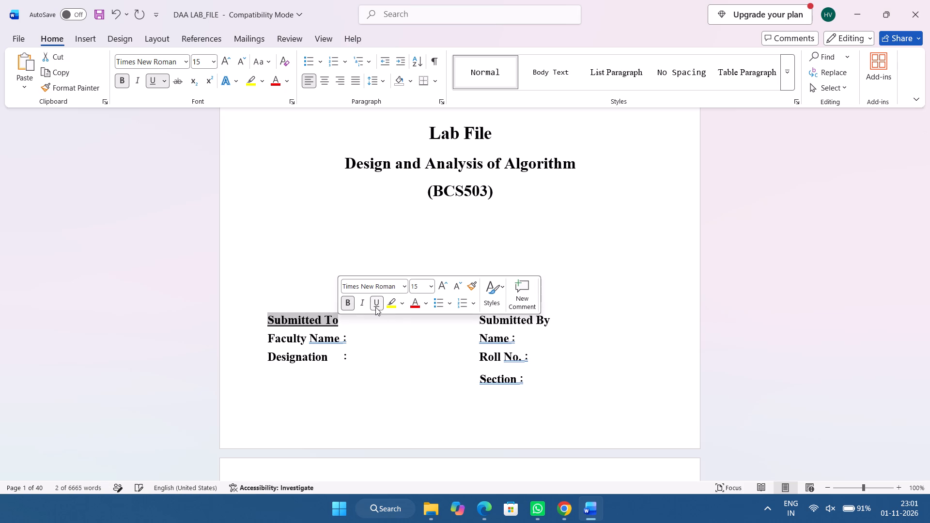
left_click(388, 331)
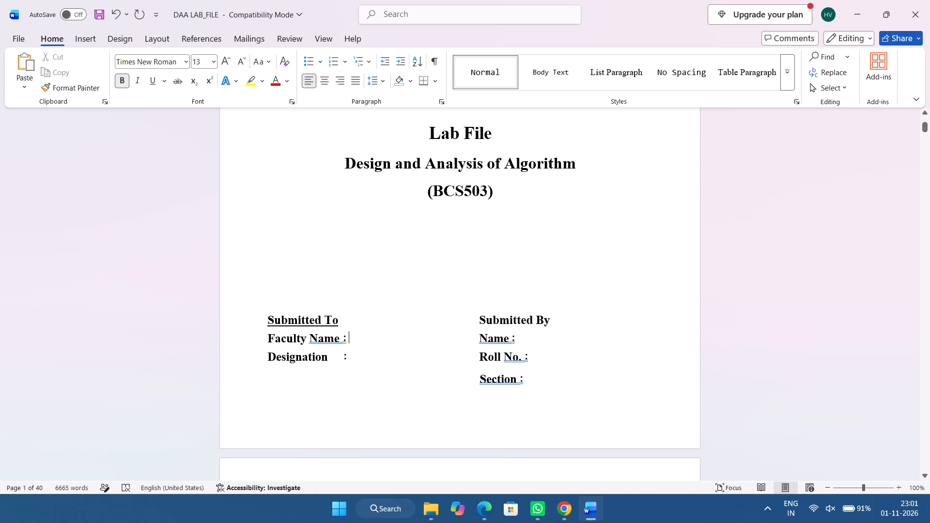
left_click_drag(479, 320, 553, 319)
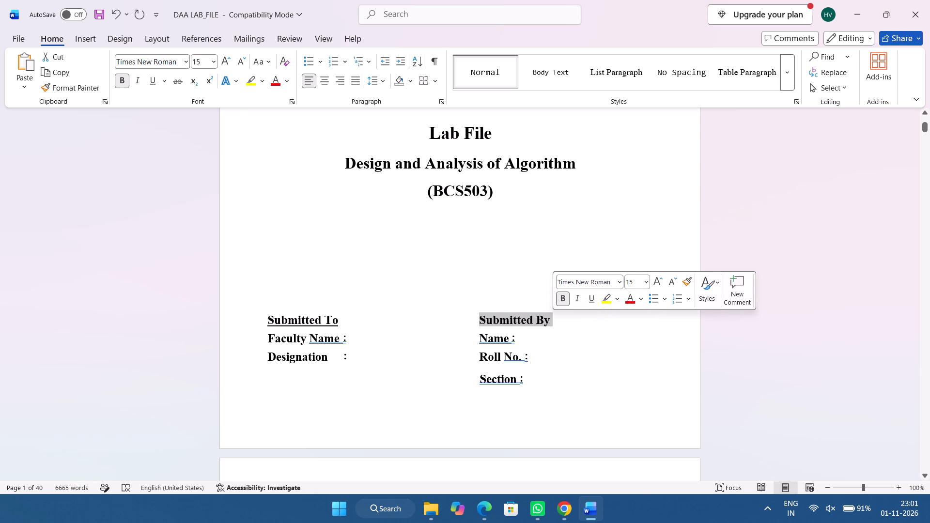
left_click(593, 300)
left_click(576, 334)
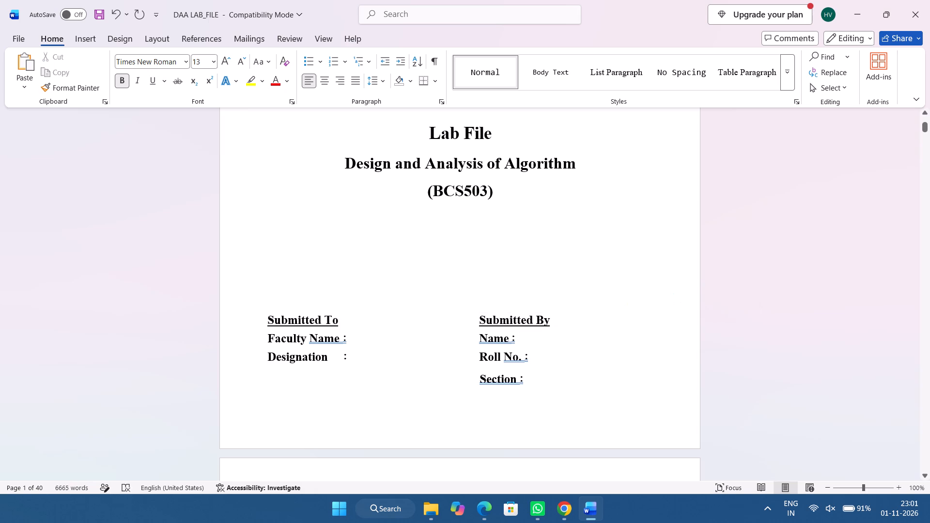
Glance at the DBMS lab PDF in Edge, return to the Word document, and indent the Submitted By heading by five spaces.
left_click(489, 510)
left_click(489, 510)
left_click(477, 319)
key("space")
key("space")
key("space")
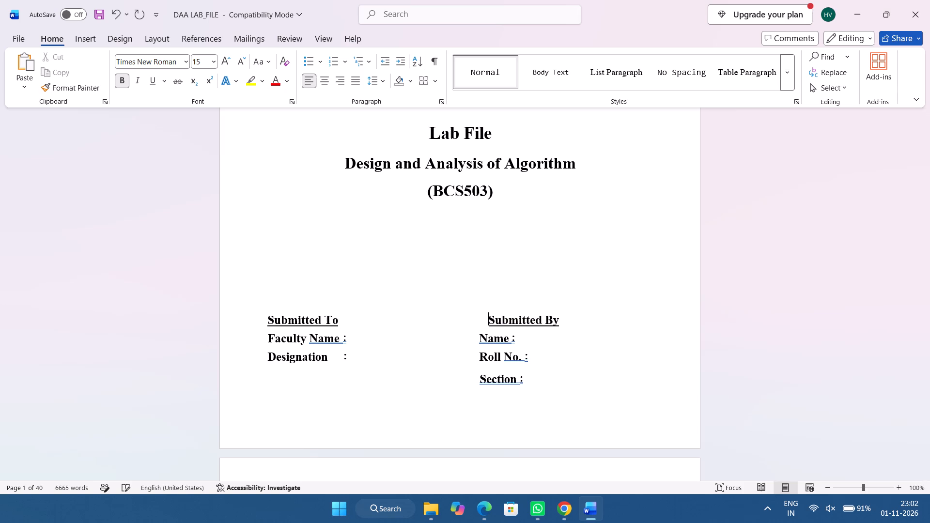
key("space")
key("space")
Indent the Name and Roll No. lines by six spaces each so they line up under the Submitted By heading.
left_click(479, 338)
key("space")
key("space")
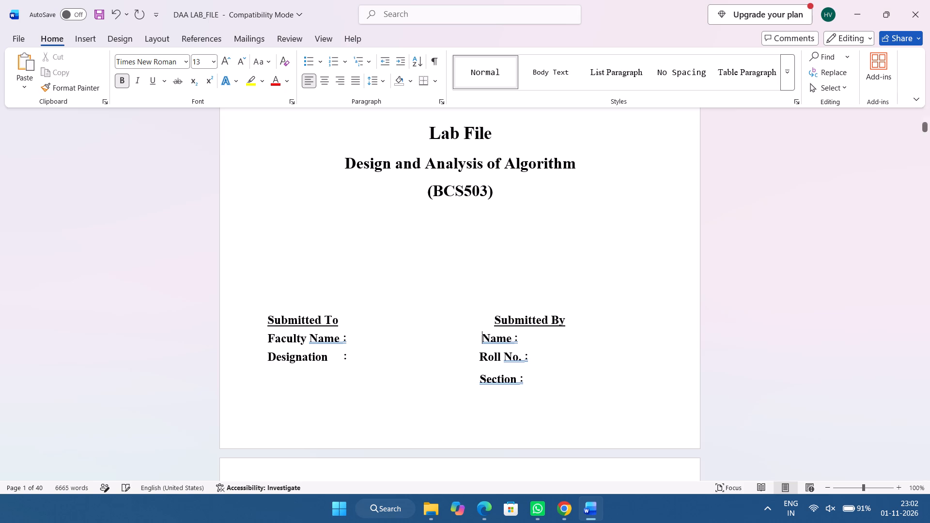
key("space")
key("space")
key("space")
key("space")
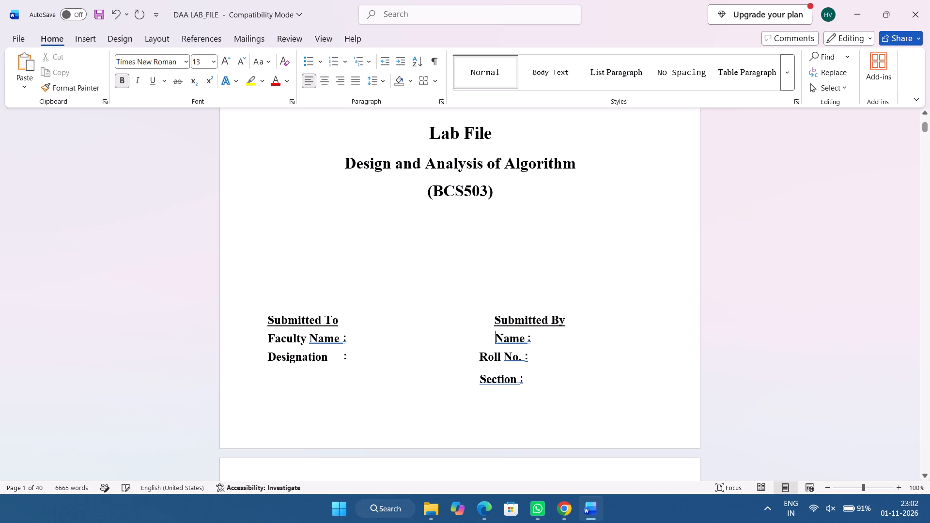
left_click(479, 355)
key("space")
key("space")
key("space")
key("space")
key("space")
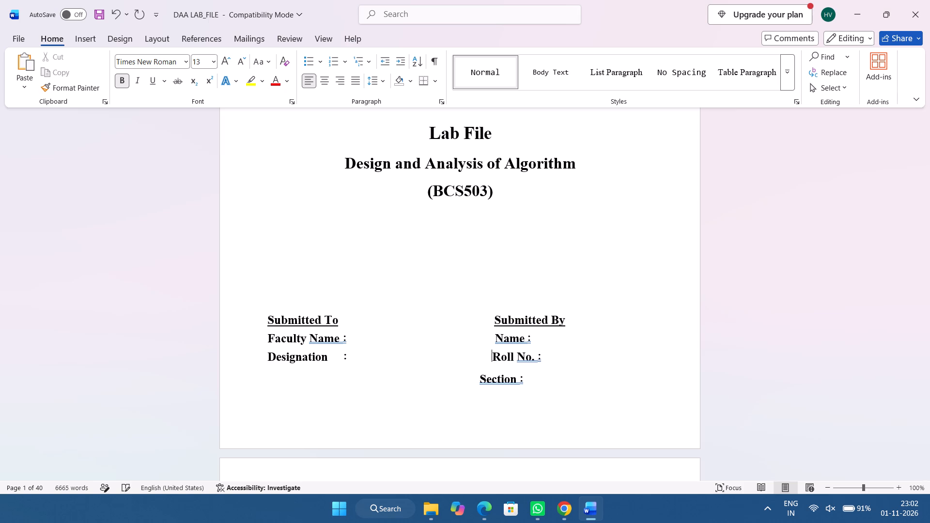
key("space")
Indent the Section line by five spaces so it lines up with the Name and Roll No. lines above.
left_click(480, 378)
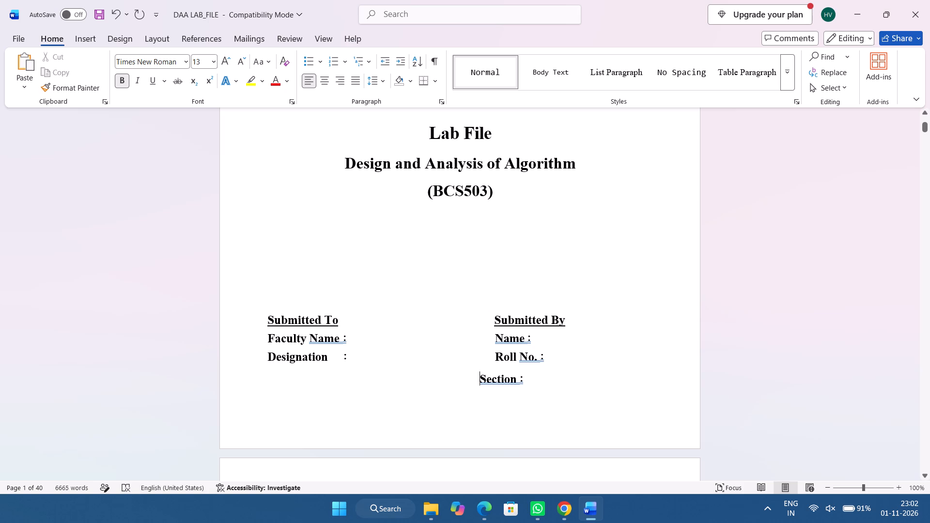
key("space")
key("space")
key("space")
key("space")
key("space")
left_click(542, 367)
left_click(495, 377)
key("BackSpace")
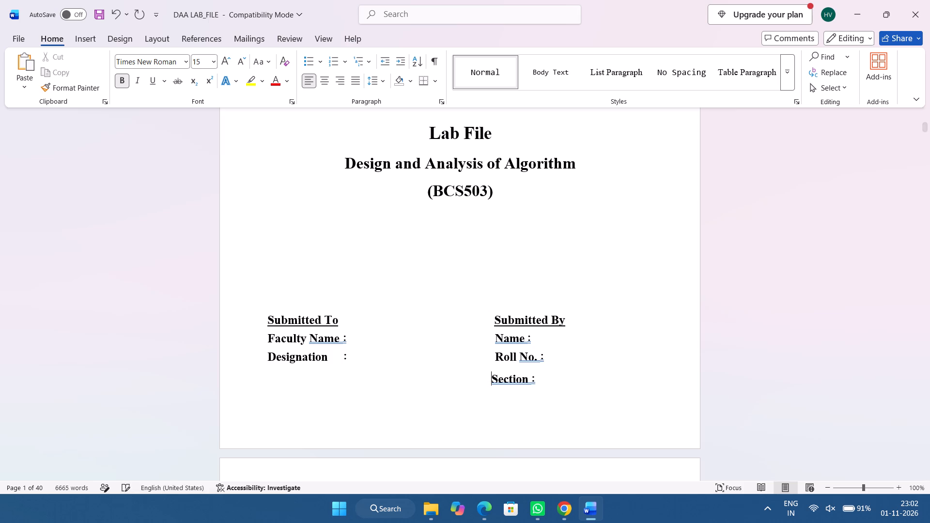
key("BackSpace")
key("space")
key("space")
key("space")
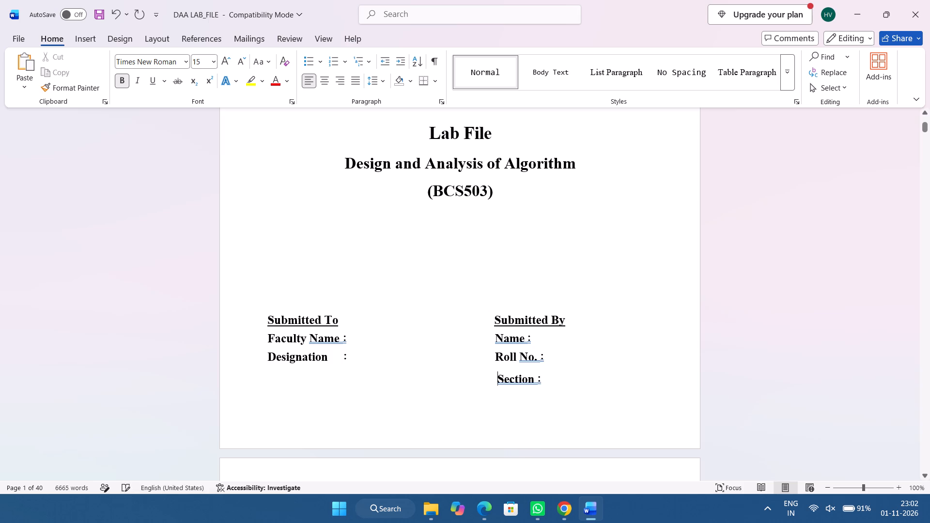
left_click(526, 369)
left_click(496, 378)
key("BackSpace")
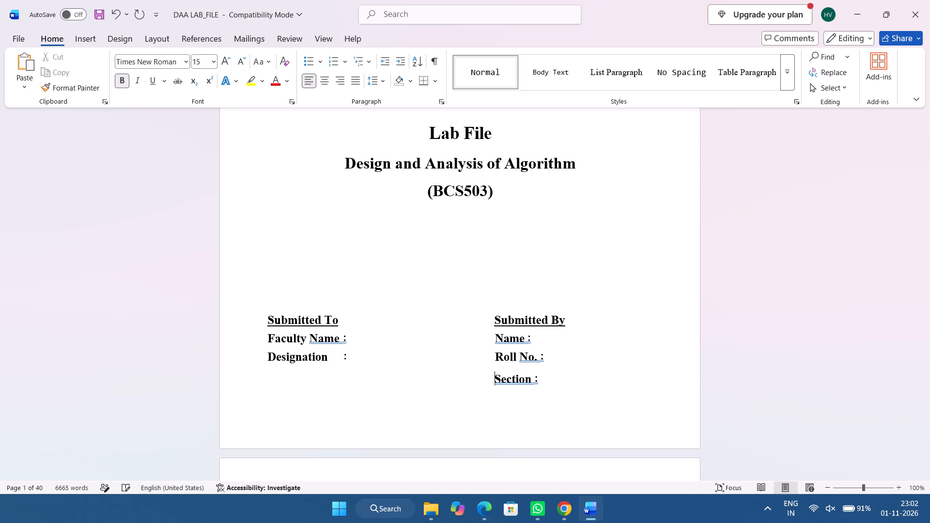
Add spaces before the colons of Name and Section under Submitted By to line them up with the Roll No. colon.
key("space")
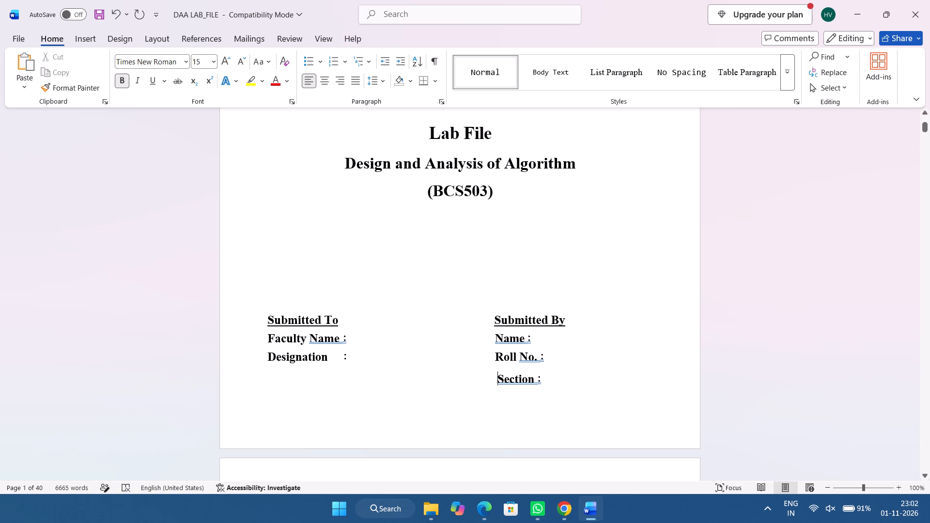
key("BackSpace")
left_click(496, 340)
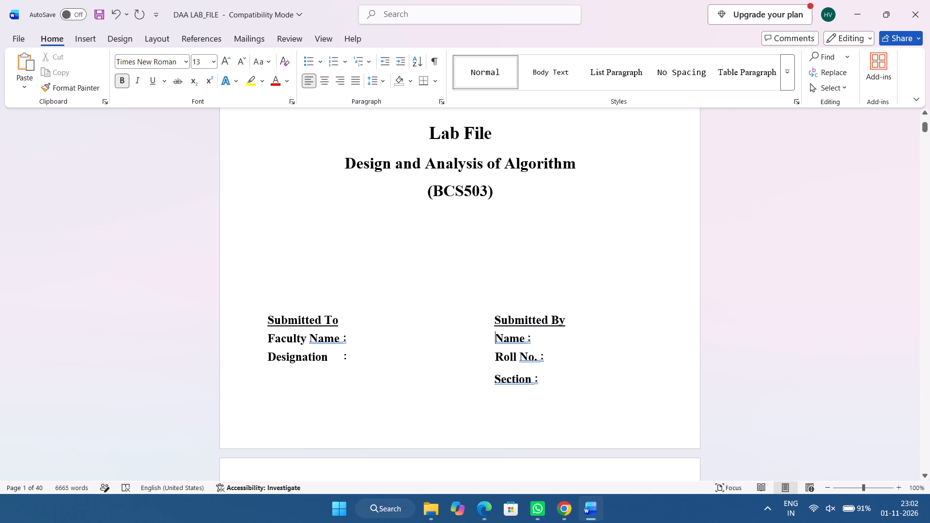
left_click(494, 354)
left_click(495, 380)
left_click(528, 333)
key("space")
key("space")
key("space")
key("space")
left_click_drag(536, 380, 536, 384)
key("space")
key("space")
Save the edited DAA LAB_FILE document.
left_click(97, 15)
Review the edited cover page from the submission fields up to the institute heading, and check the current date in the calendar.
scroll(417, 278, "up", 3)
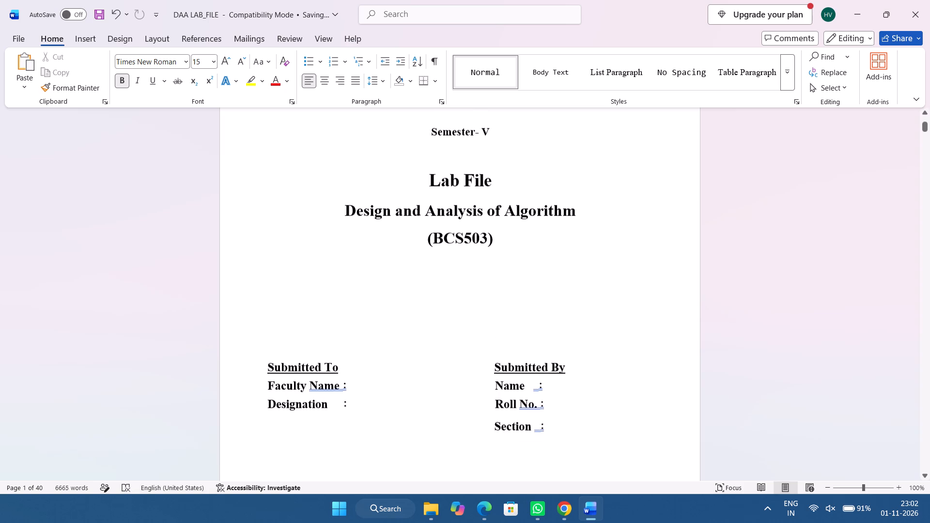
scroll(417, 278, "up", 10)
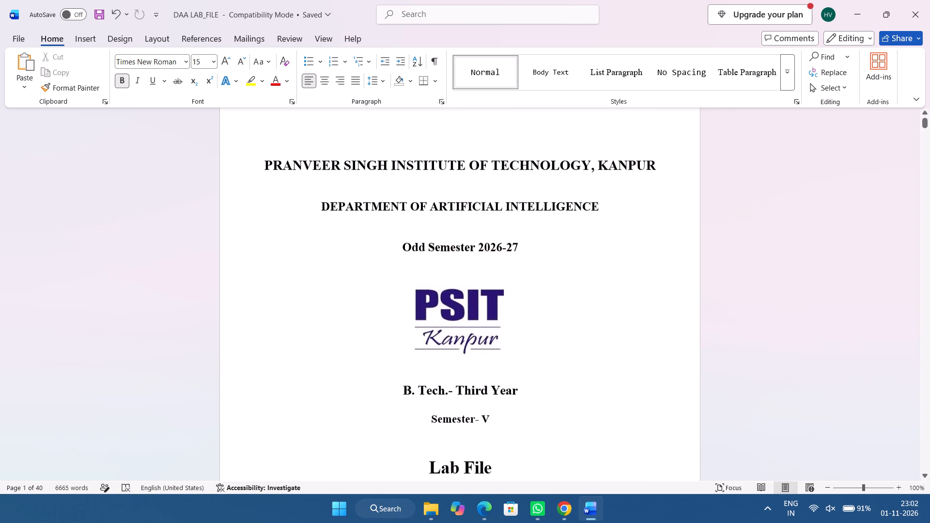
scroll(417, 278, "up", 2)
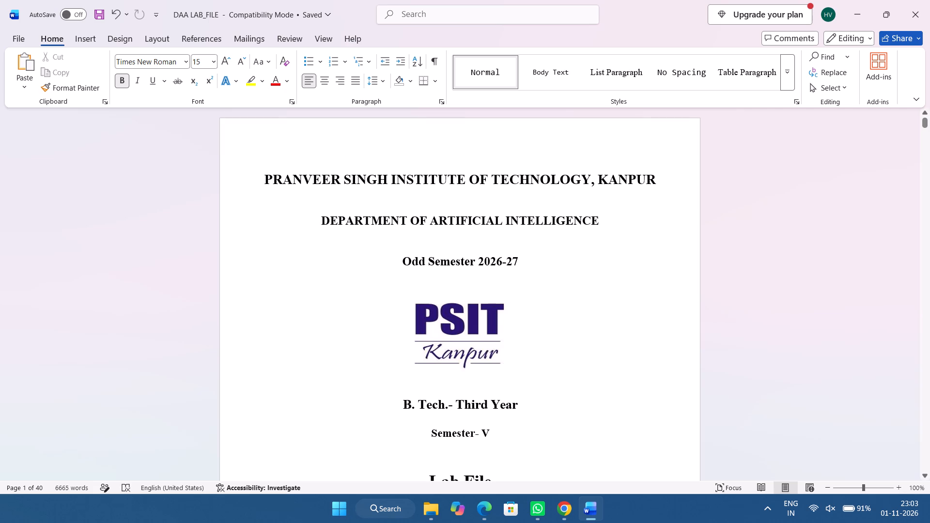
left_click(887, 505)
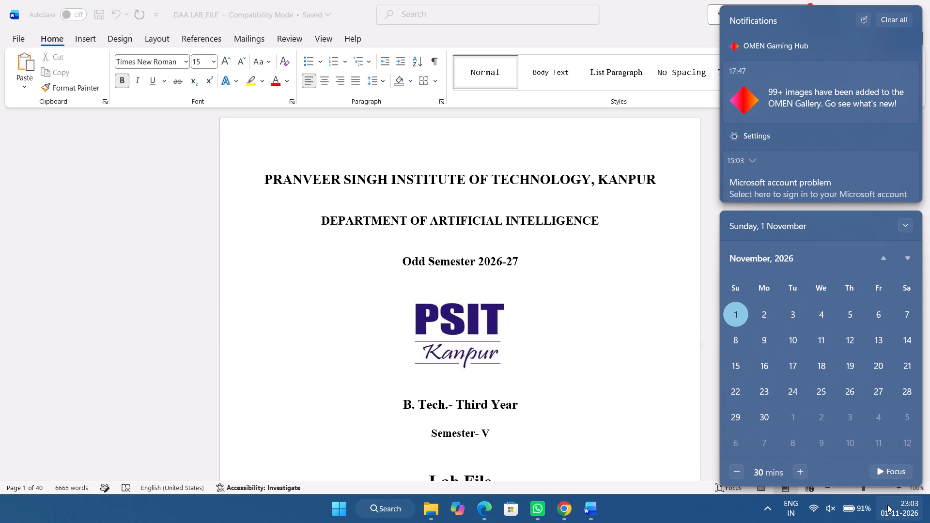
left_click(700, 518)
Review the document from the cover page through the Table of Contents, department statements and Course Outcomes.
scroll(625, 343, "down", 3)
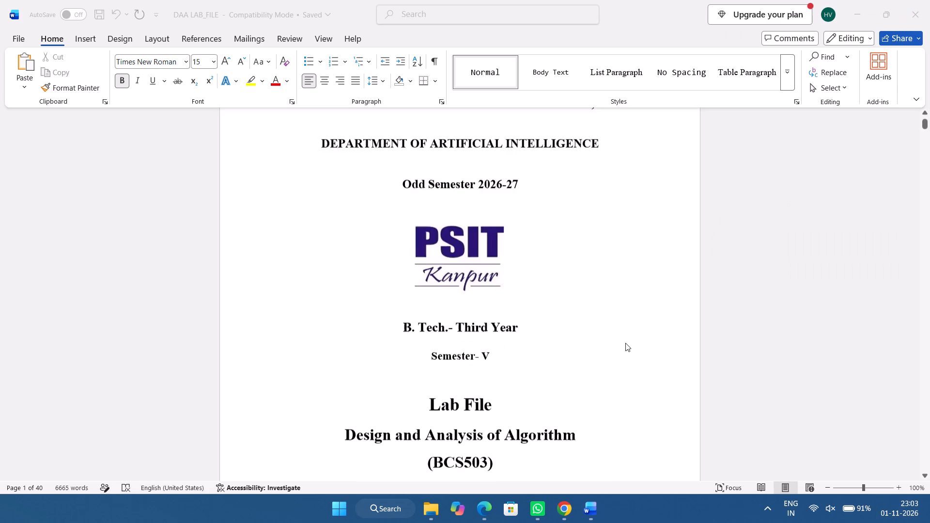
scroll(625, 343, "down", 12)
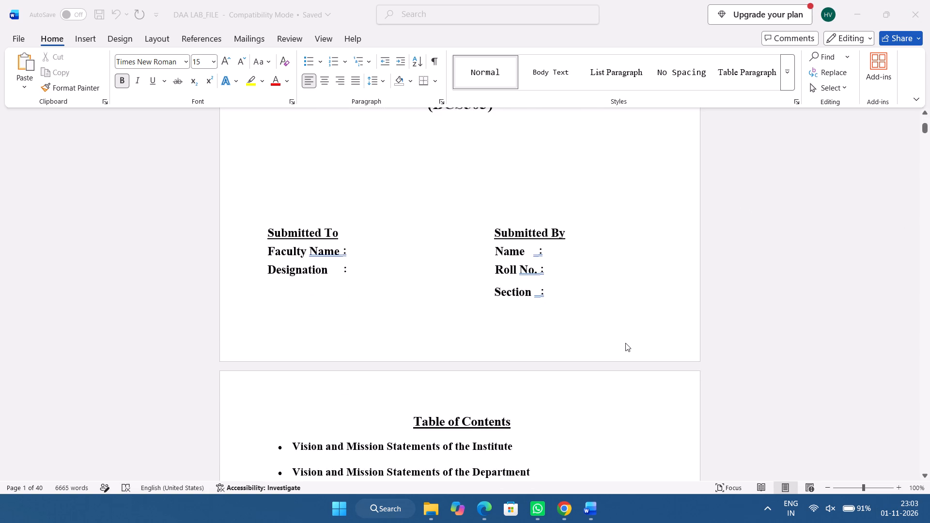
scroll(625, 343, "down", 7)
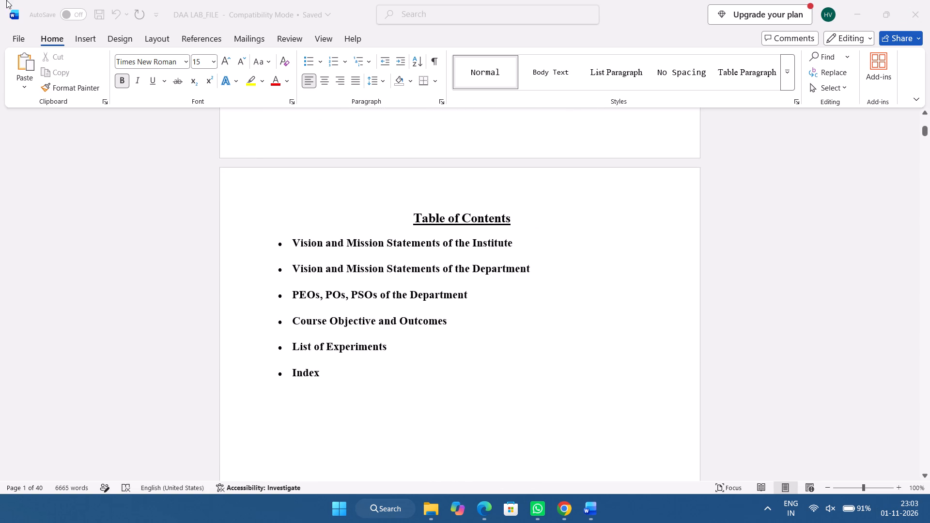
scroll(368, 226, "down", 13)
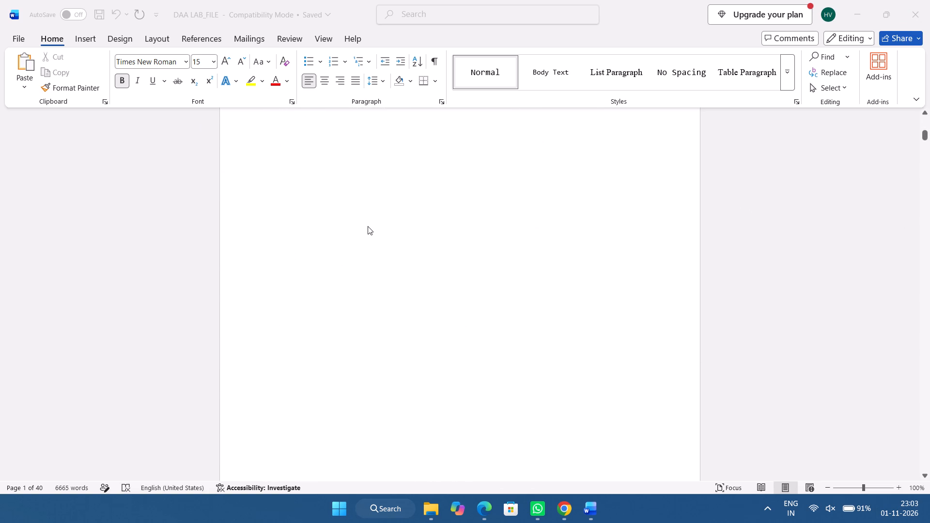
scroll(368, 226, "down", 16)
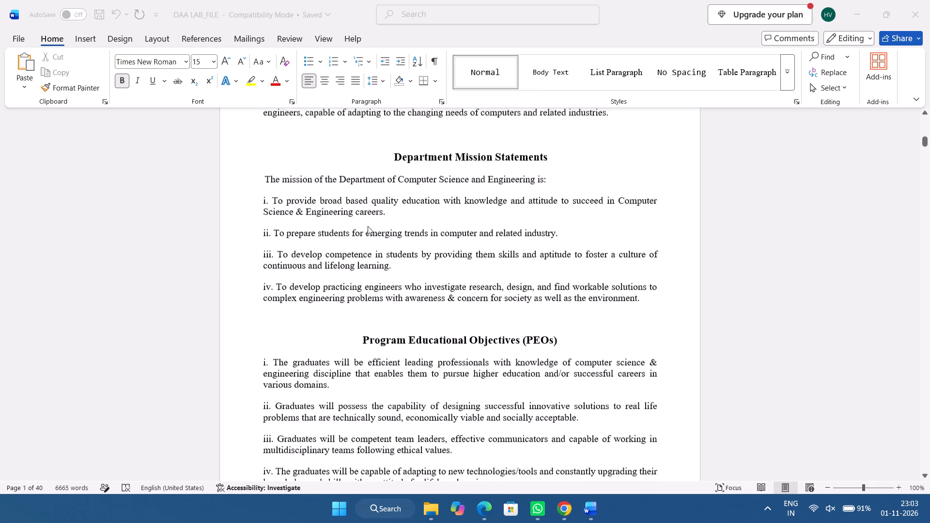
scroll(368, 226, "down", 9)
scroll(368, 226, "down", 18)
scroll(368, 226, "down", 20)
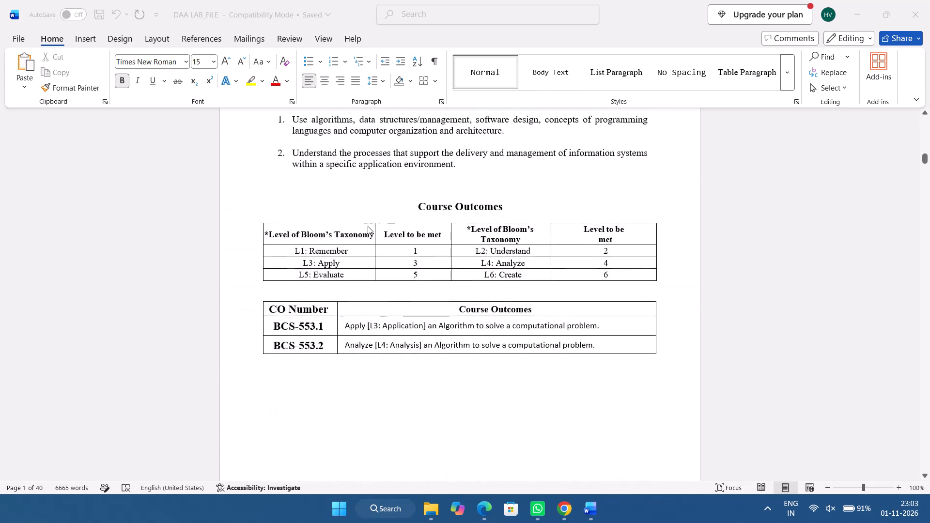
Examine the List of Experiments, the INDEX table with its dates, and the recursive linear search source code.
scroll(368, 226, "down", 19)
scroll(368, 226, "down", 2)
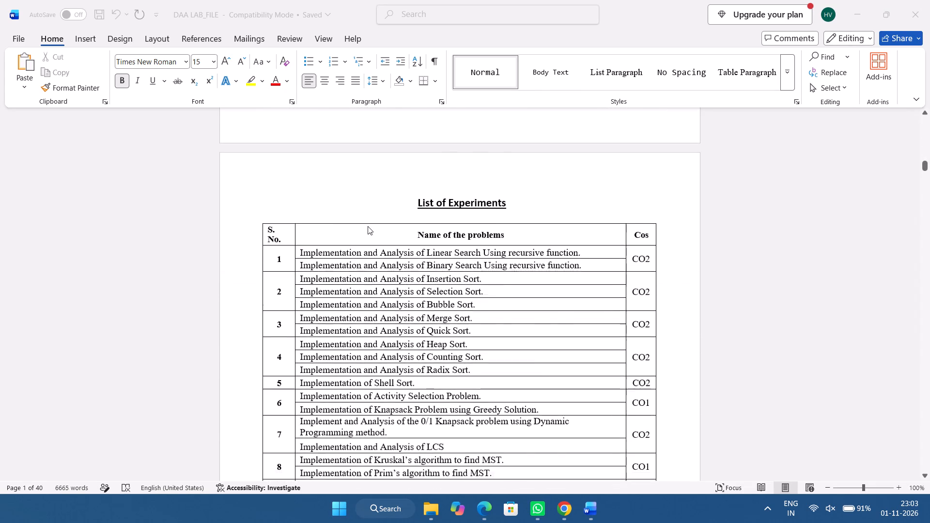
scroll(368, 226, "down", 3)
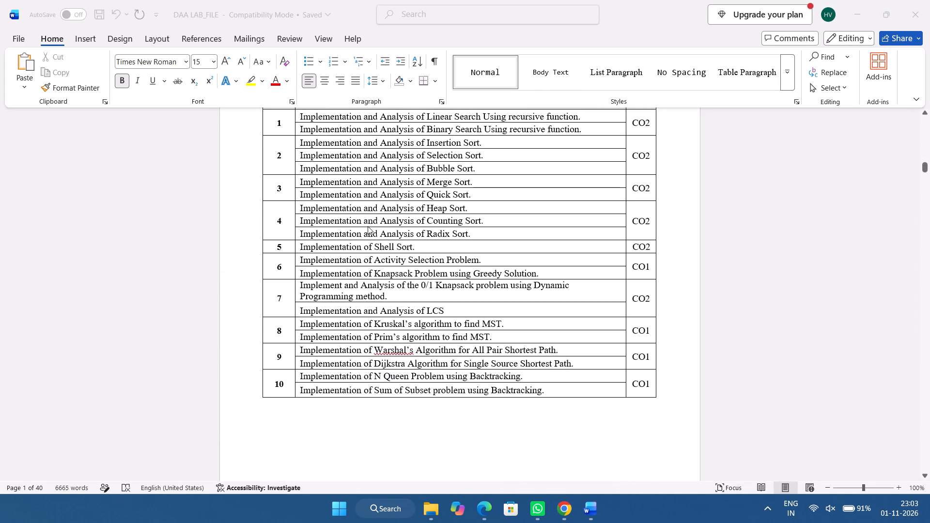
scroll(368, 226, "down", 19)
scroll(368, 226, "down", 4)
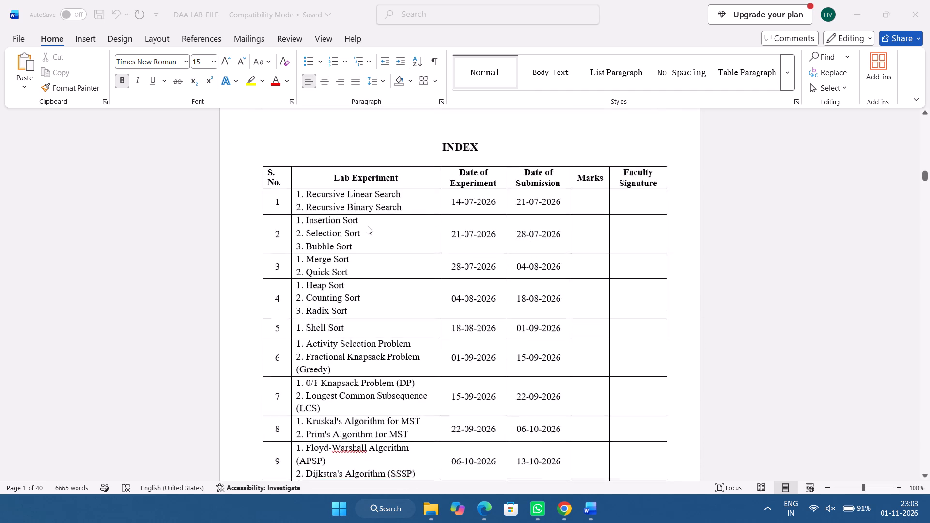
scroll(368, 226, "down", 8)
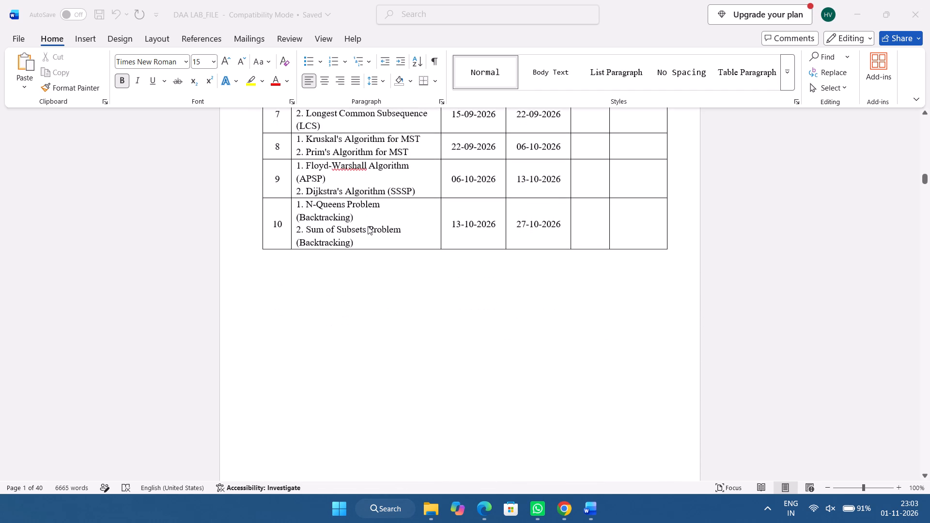
scroll(368, 226, "down", 17)
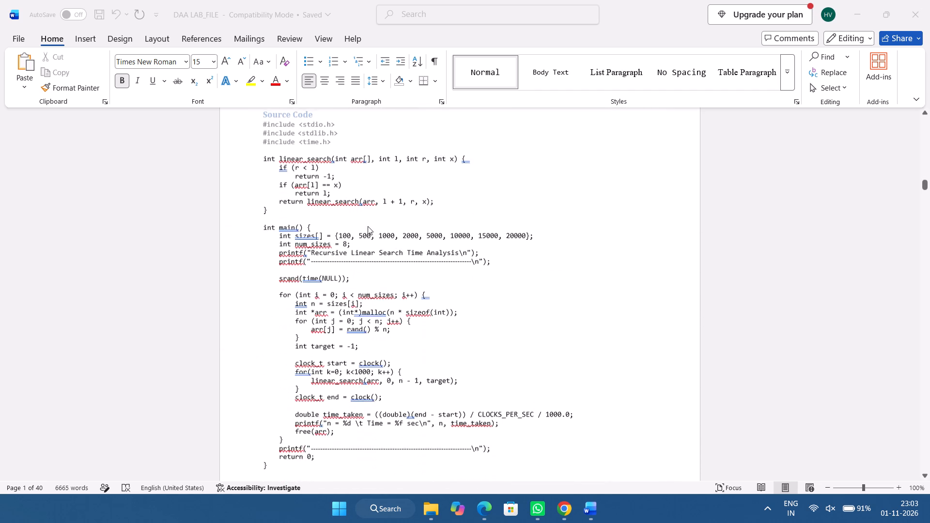
Close the saved DAA LAB_FILE Word document.
left_click(929, 0)
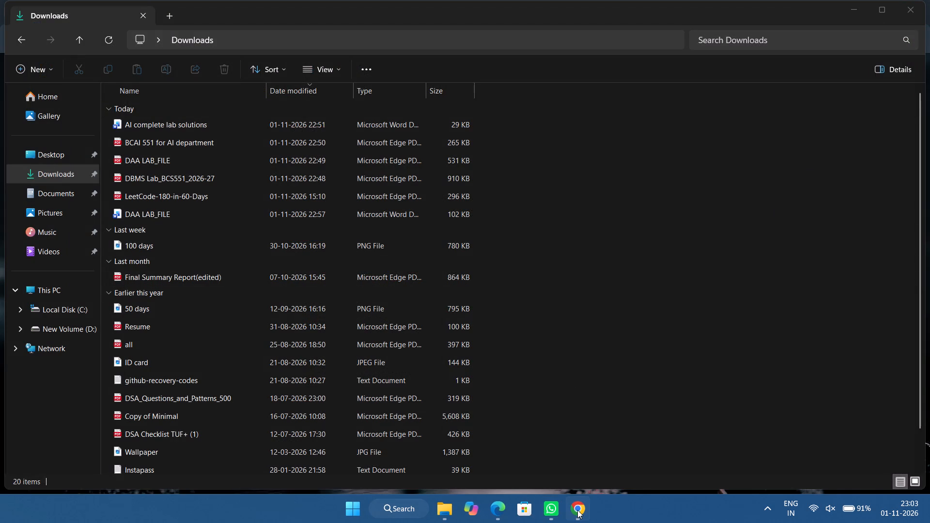
In Chrome, replace the leftover query with a search for "word to pdf converter" and open iLovePDF's Word to PDF page.
left_click(577, 510)
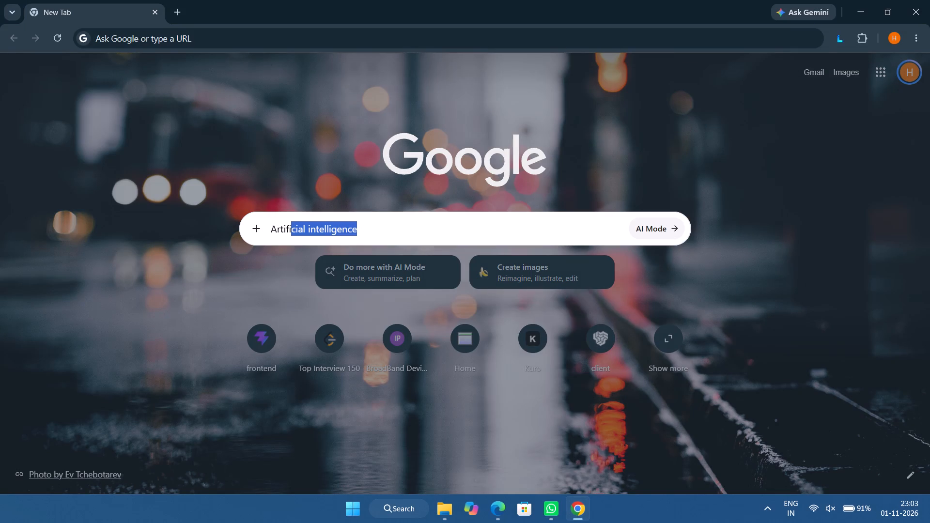
left_click(441, 237)
key("BackSpace")
key("BackSpace")
key("BackSpace")
key("BackSpace")
key("BackSpace")
key("BackSpace")
key("BackSpace")
key("BackSpace")
key("BackSpace")
key("BackSpace")
key("BackSpace")
key("BackSpace")
key("BackSpace")
key("BackSpace")
key("BackSpace")
key("BackSpace")
key("BackSpace")
key("BackSpace")
key("BackSpace")
key("BackSpace")
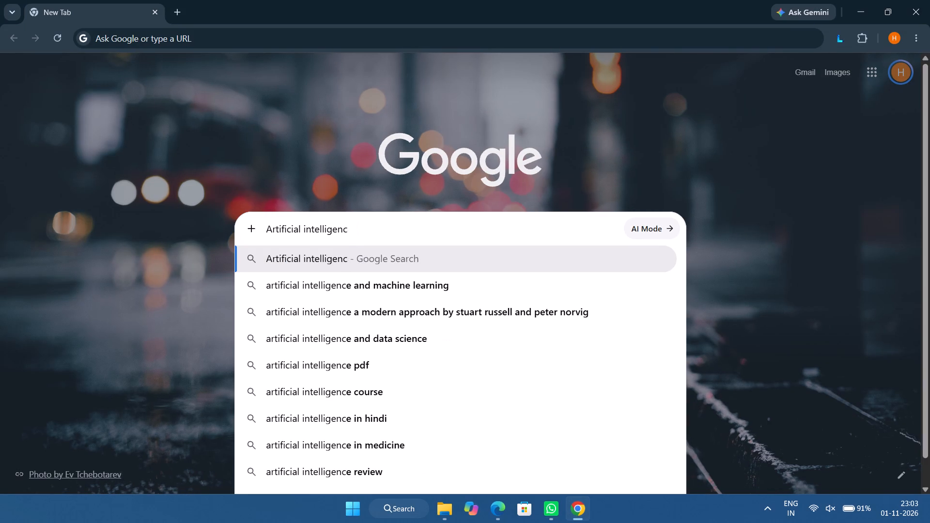
type("word")
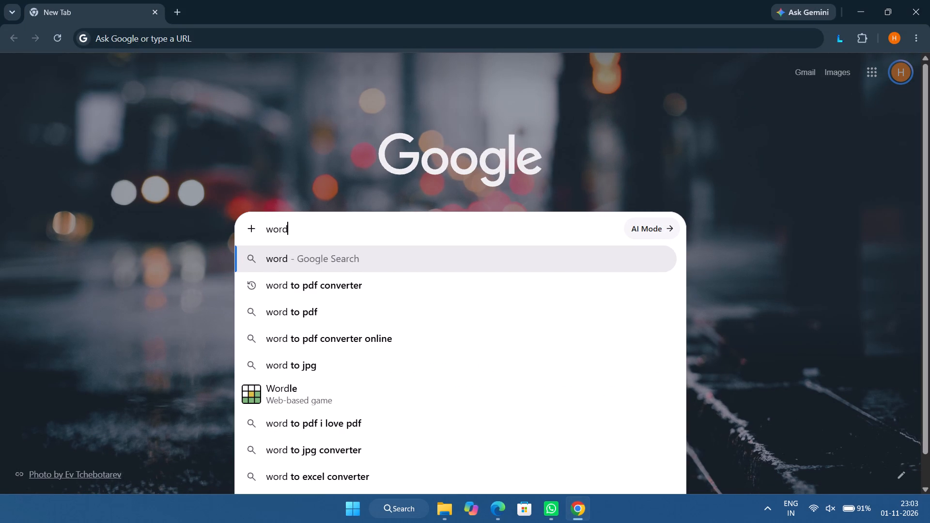
key("Down")
key("Return")
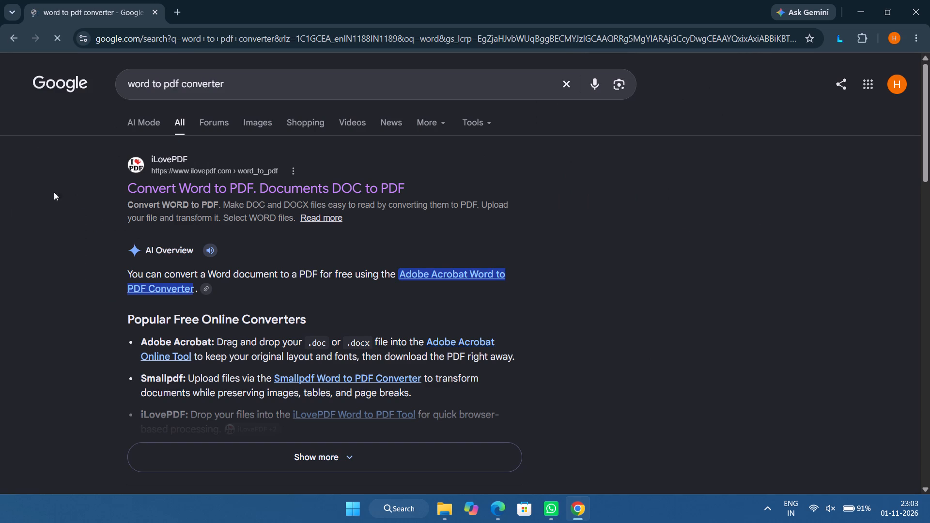
left_click(313, 186)
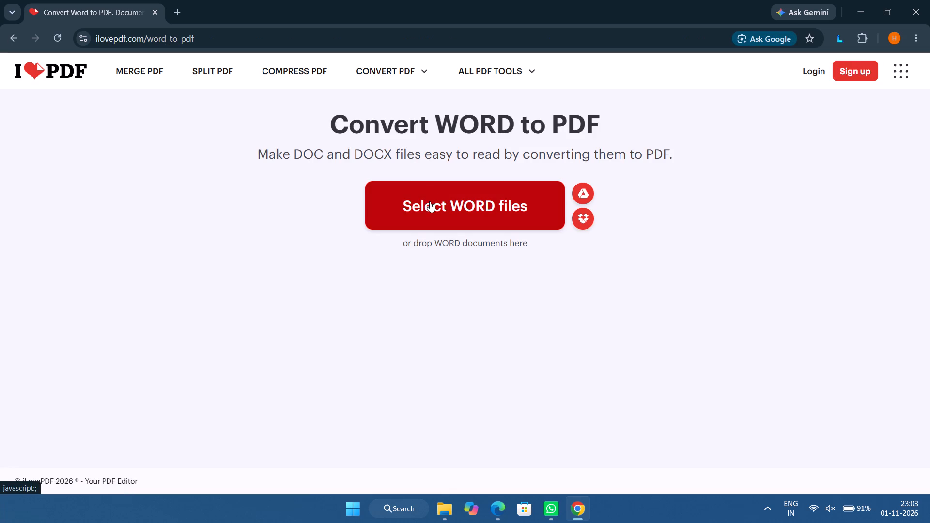
left_click(430, 201)
left_click(209, 108)
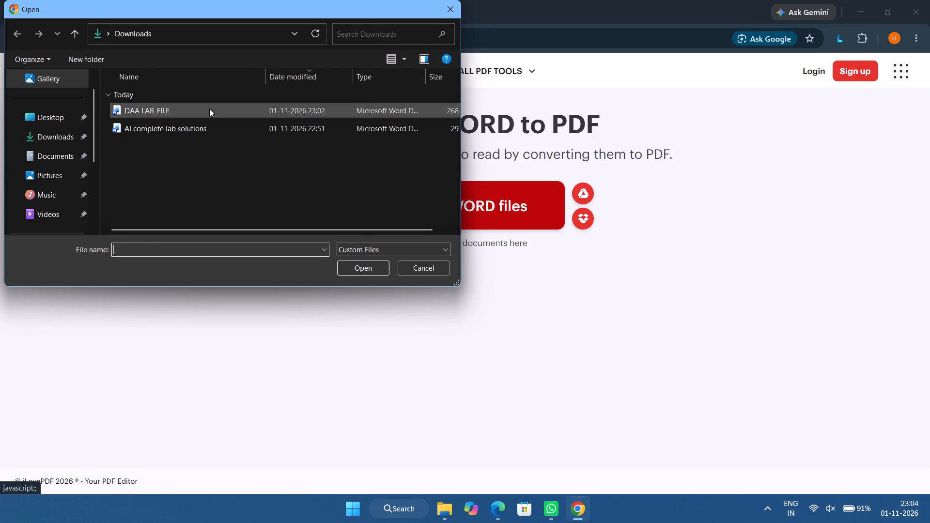
left_click(371, 265)
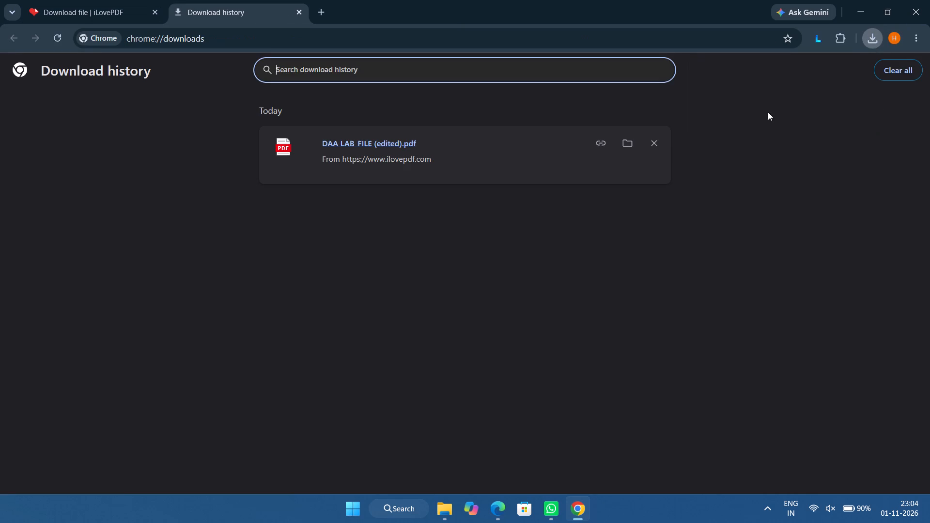
left_click(651, 143)
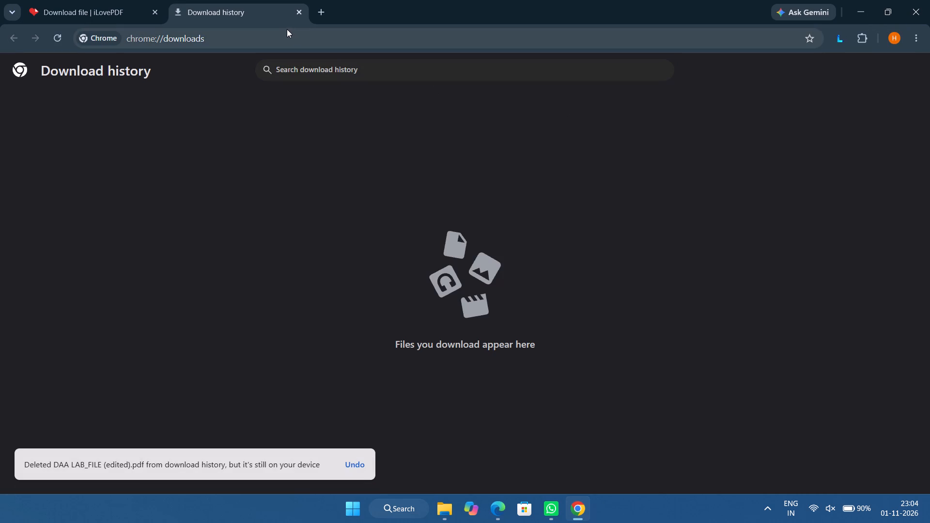
left_click(302, 10)
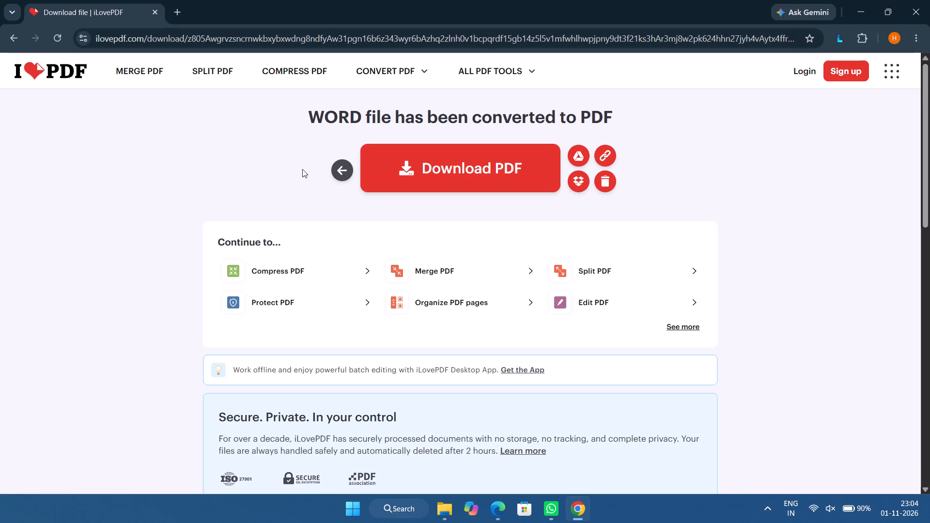
From the Downloads folder in File Explorer, open the DAA LAB_FILE (edited) PDF in Edge, leaving only it open without the contents sidebar.
left_click(441, 515)
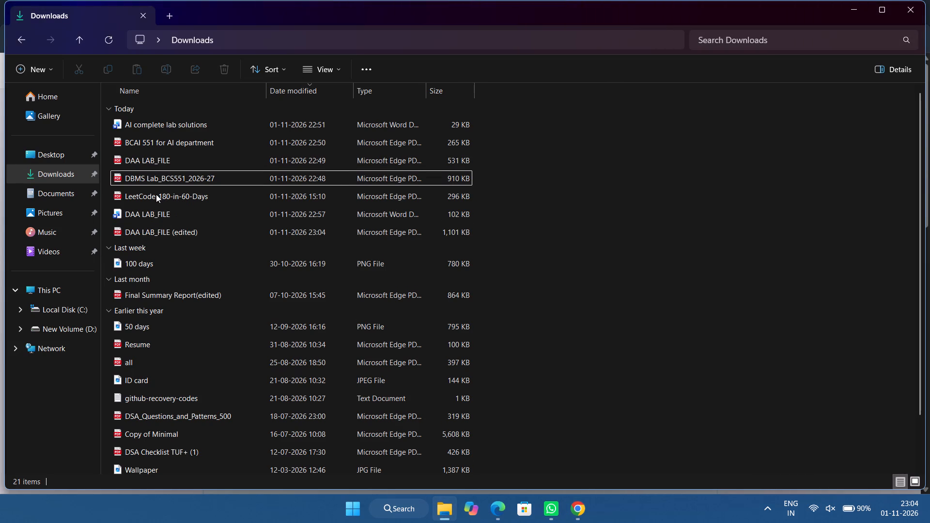
double_click(163, 233)
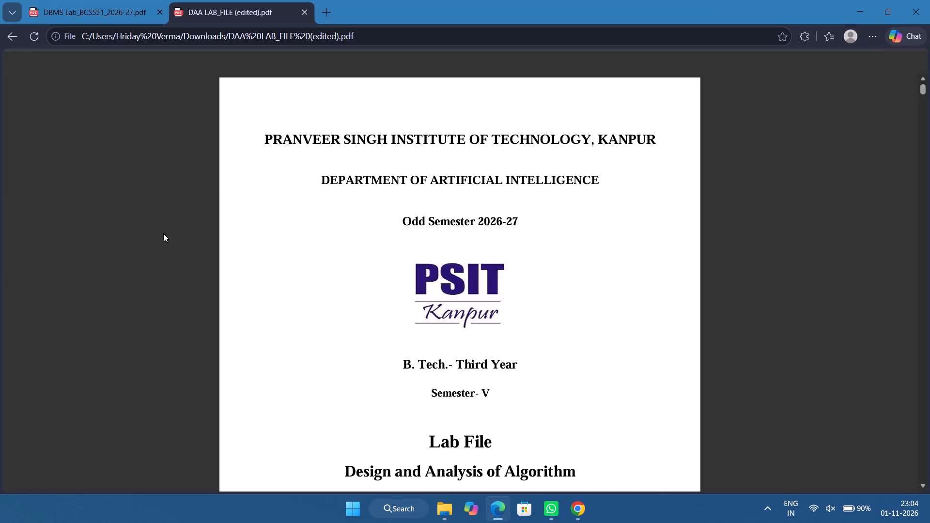
left_click(159, 13)
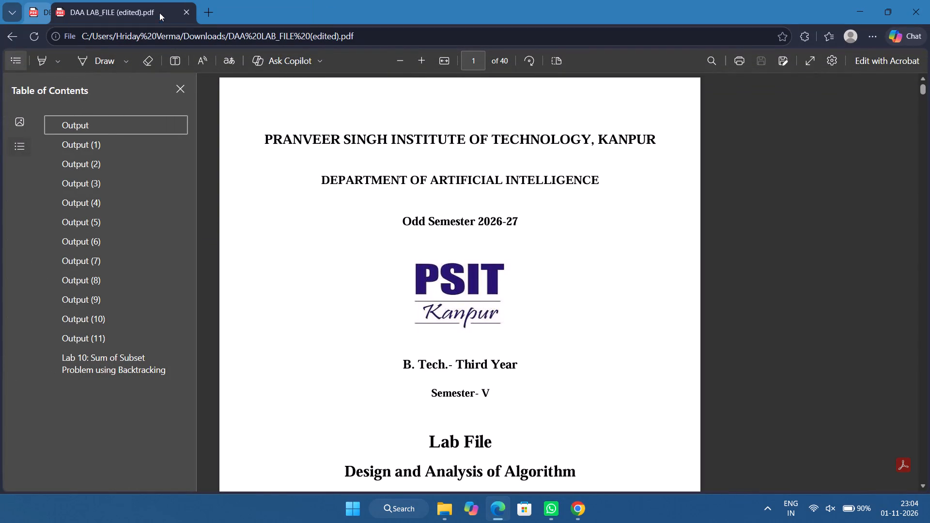
left_click(179, 85)
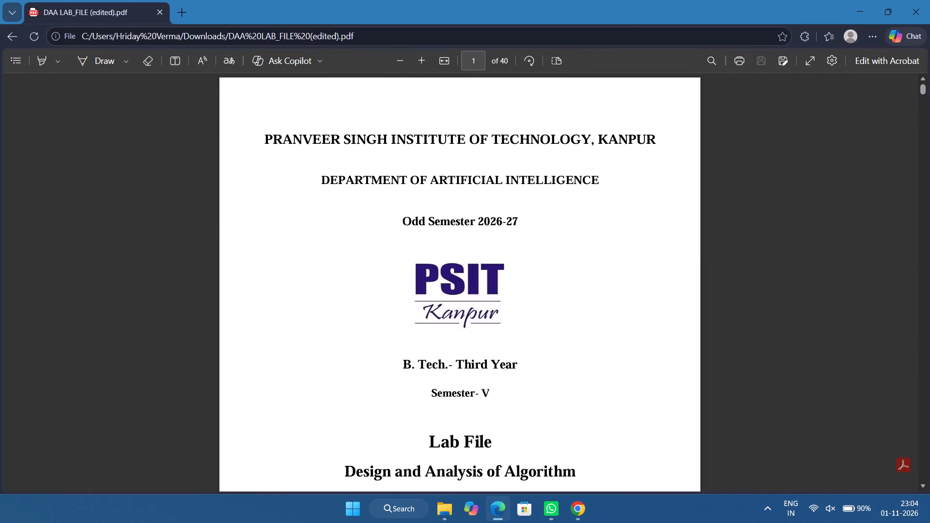
Review the converted PDF's cover page, checking the department, semester, subject title and the blank Submitted To and Submitted By fields.
scroll(398, 217, "up", 1)
scroll(340, 215, "down", 4)
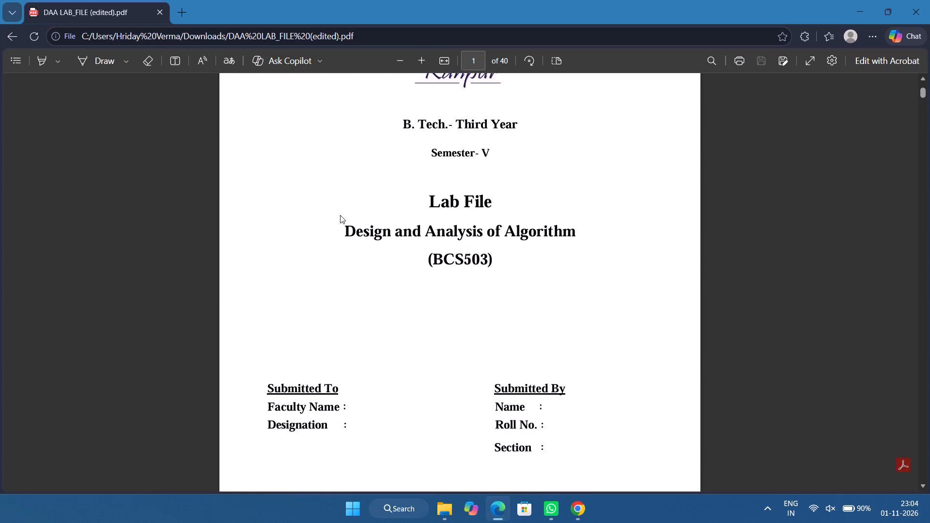
scroll(340, 215, "up", 2)
scroll(340, 215, "down", 3)
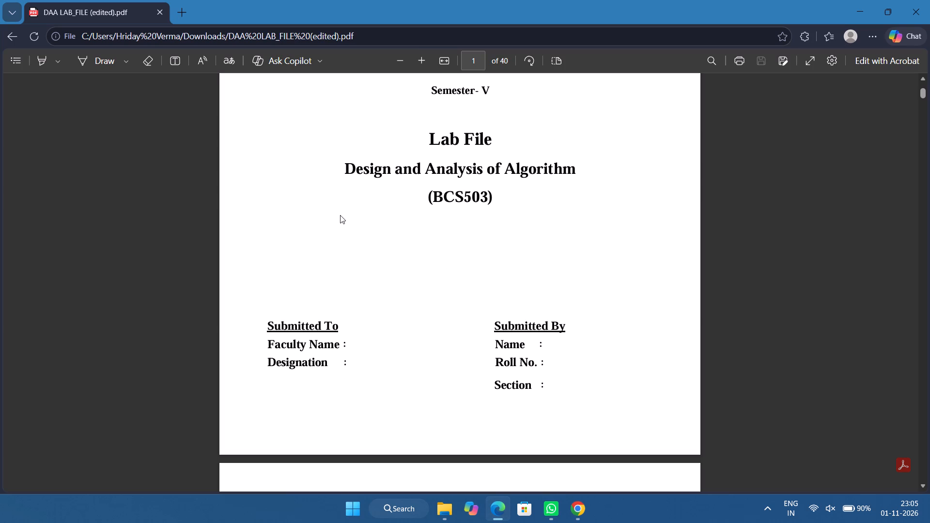
scroll(340, 215, "down", 2)
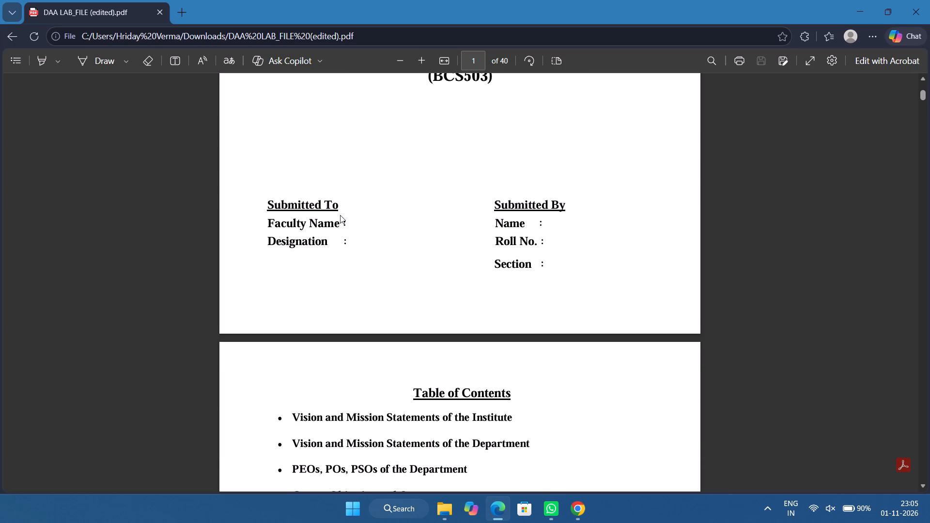
scroll(340, 215, "down", 3)
scroll(340, 215, "up", 7)
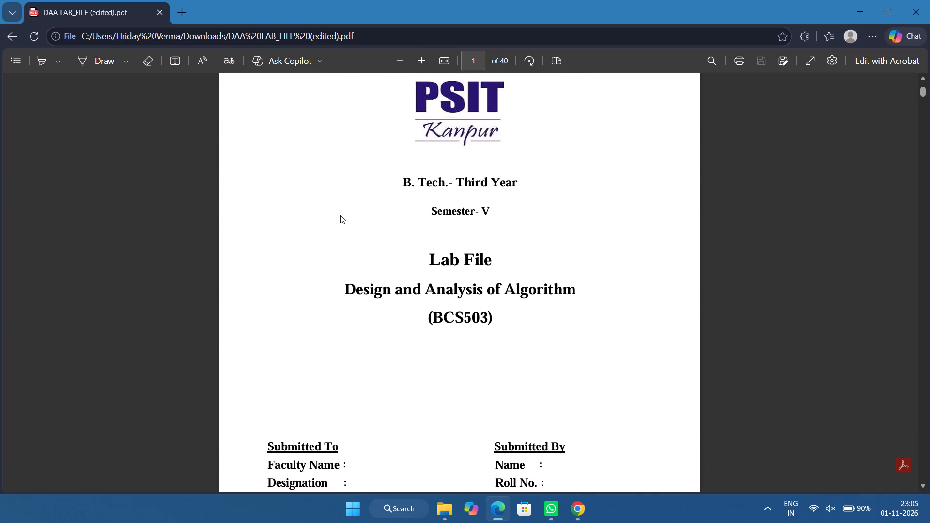
scroll(340, 215, "up", 7)
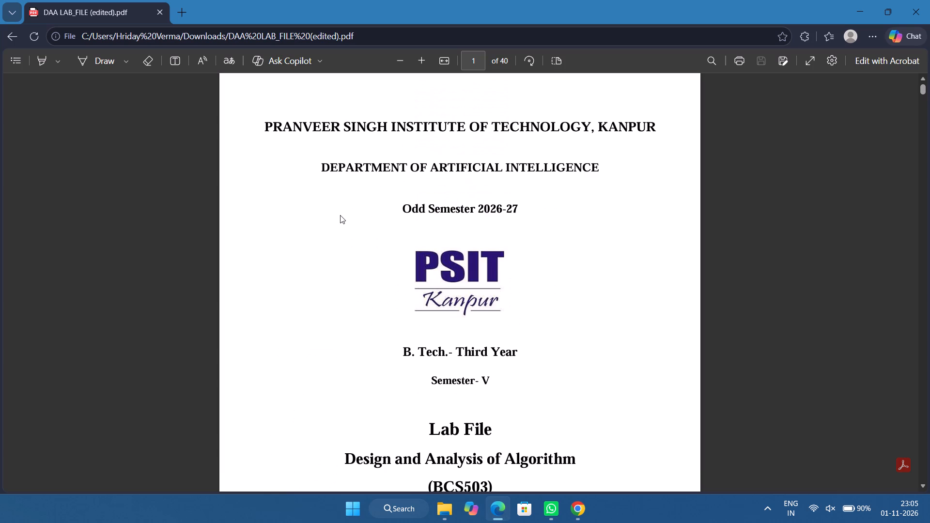
scroll(340, 215, "down", 4)
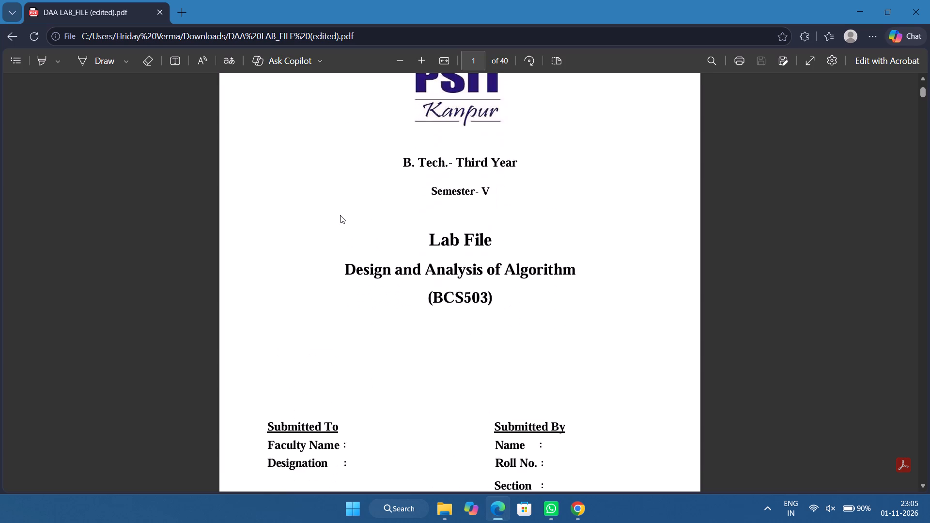
Review the front matter of the edited DAA lab file PDF, from the cover page through the department statements and course outcomes to the index.
scroll(340, 215, "down", 16)
scroll(340, 215, "down", 5)
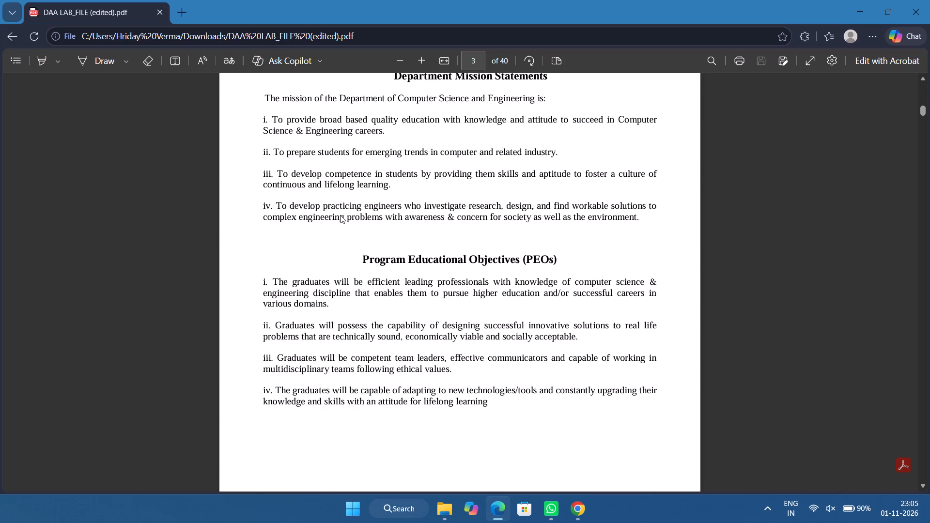
scroll(340, 215, "down", 20)
scroll(340, 215, "down", 4)
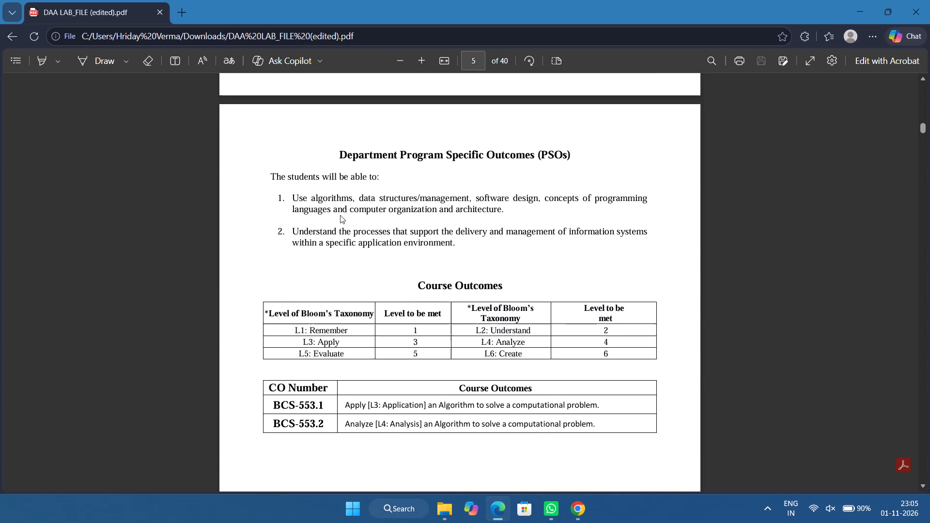
scroll(340, 215, "up", 2)
scroll(340, 215, "down", 8)
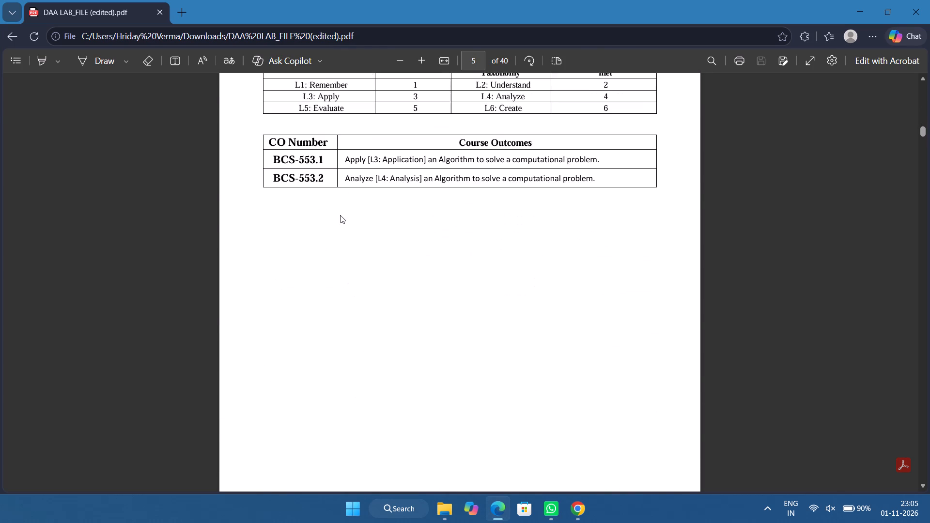
scroll(340, 215, "down", 14)
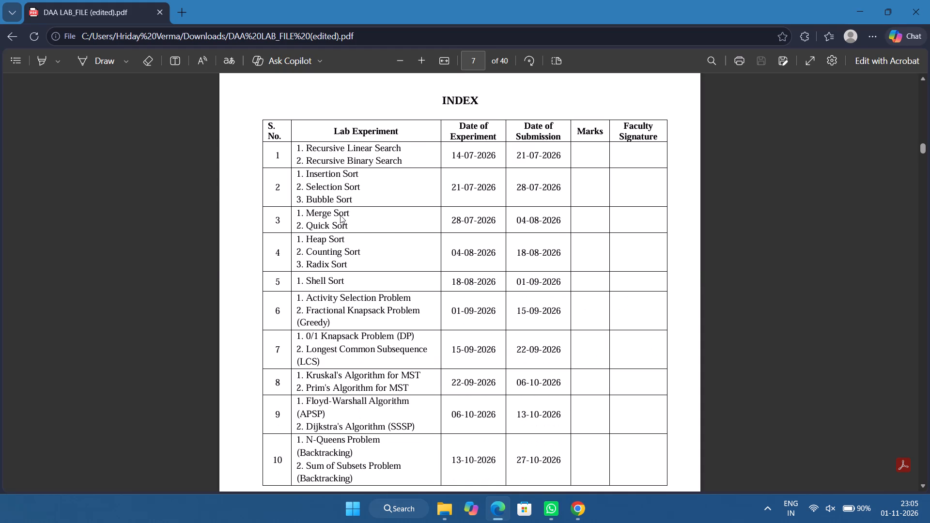
scroll(340, 215, "down", 8)
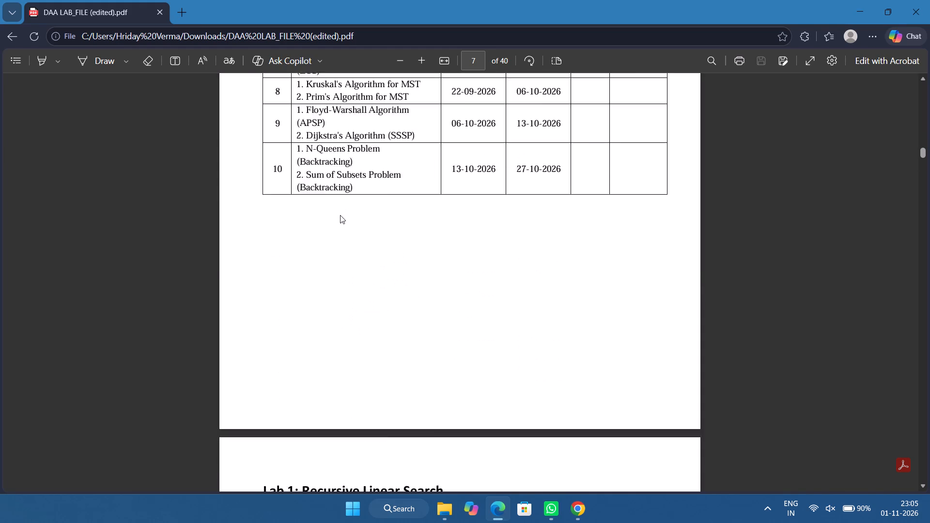
scroll(340, 215, "down", 4)
scroll(340, 215, "up", 4)
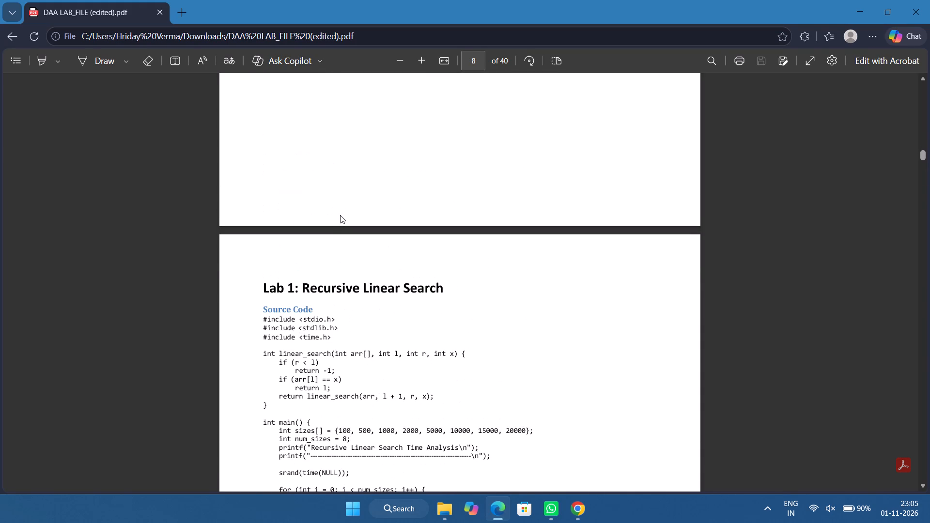
Check the source code and output pages of Labs 1 to 5 in the edited PDF.
scroll(340, 215, "down", 14)
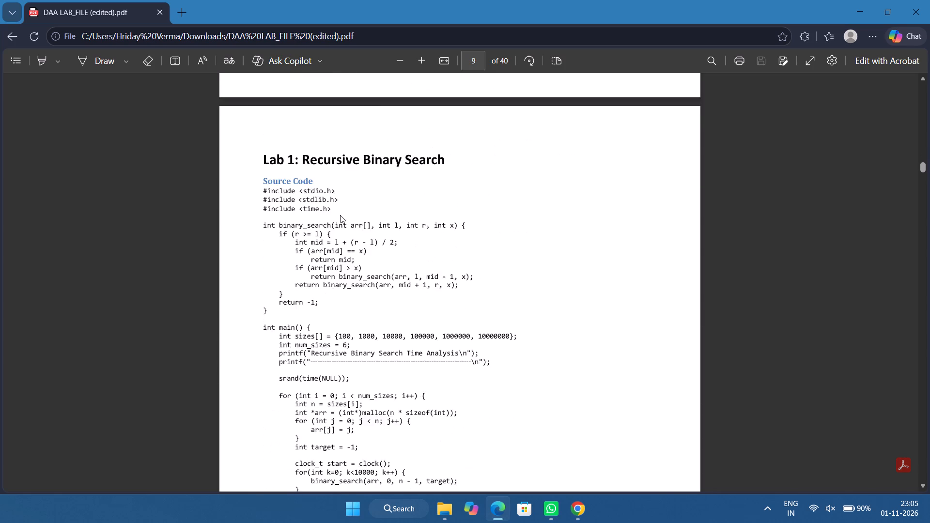
scroll(340, 215, "down", 20)
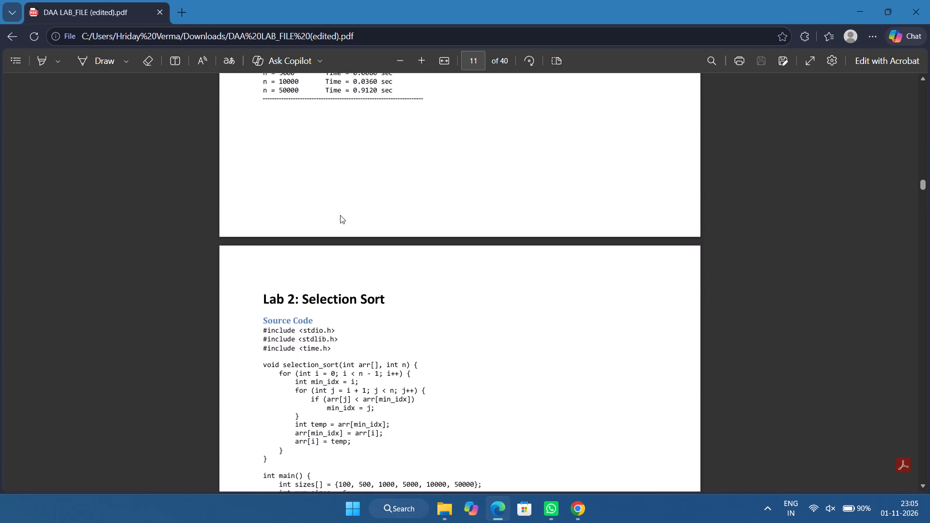
scroll(340, 215, "down", 16)
scroll(340, 215, "down", 5)
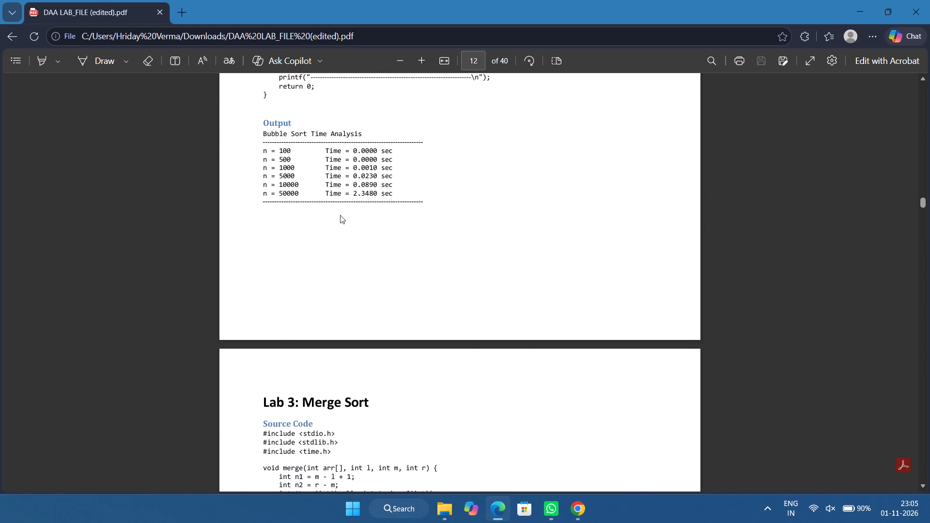
scroll(340, 215, "up", 13)
scroll(340, 215, "down", 16)
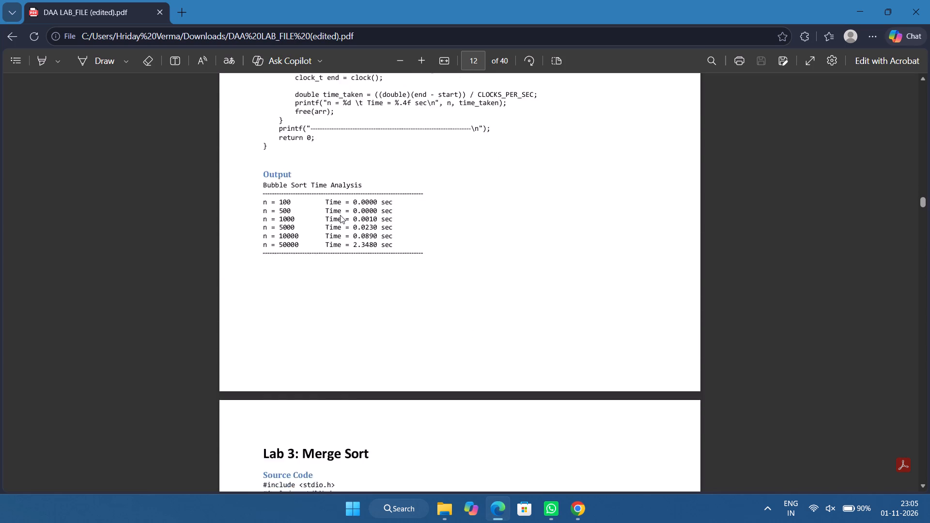
scroll(340, 215, "down", 15)
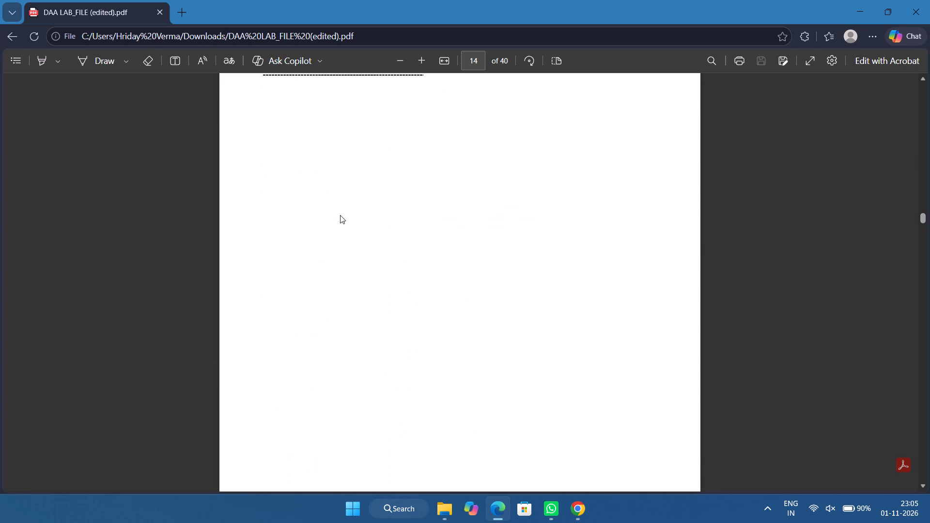
scroll(340, 215, "down", 9)
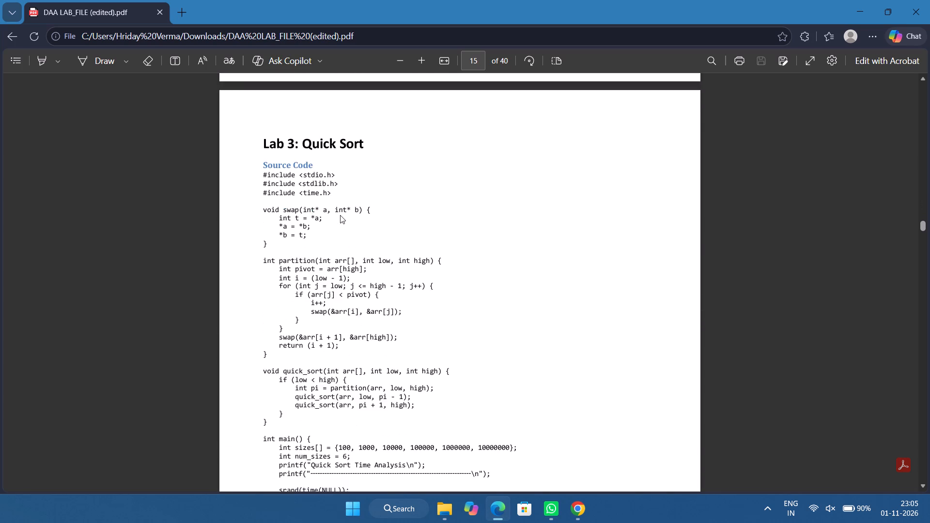
scroll(340, 215, "down", 16)
scroll(340, 215, "down", 7)
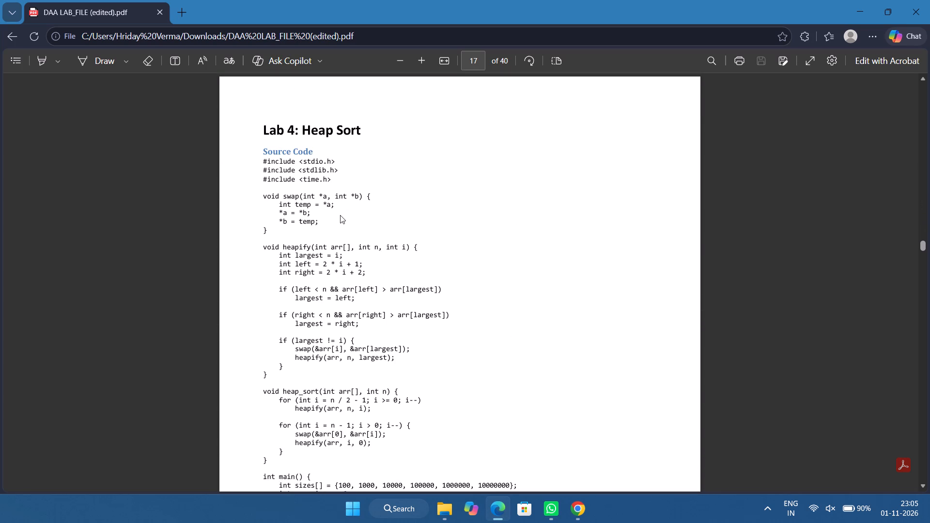
scroll(340, 215, "down", 15)
scroll(340, 215, "down", 6)
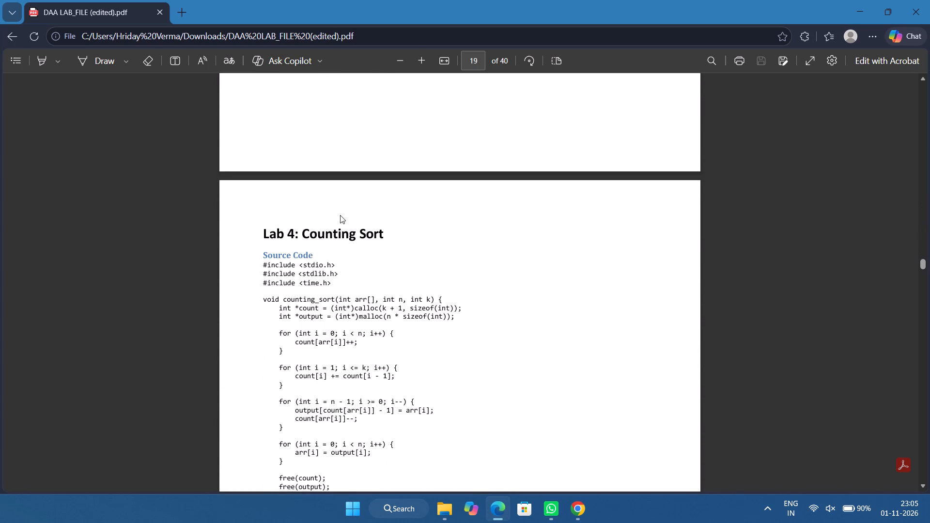
scroll(340, 215, "down", 17)
scroll(340, 215, "down", 6)
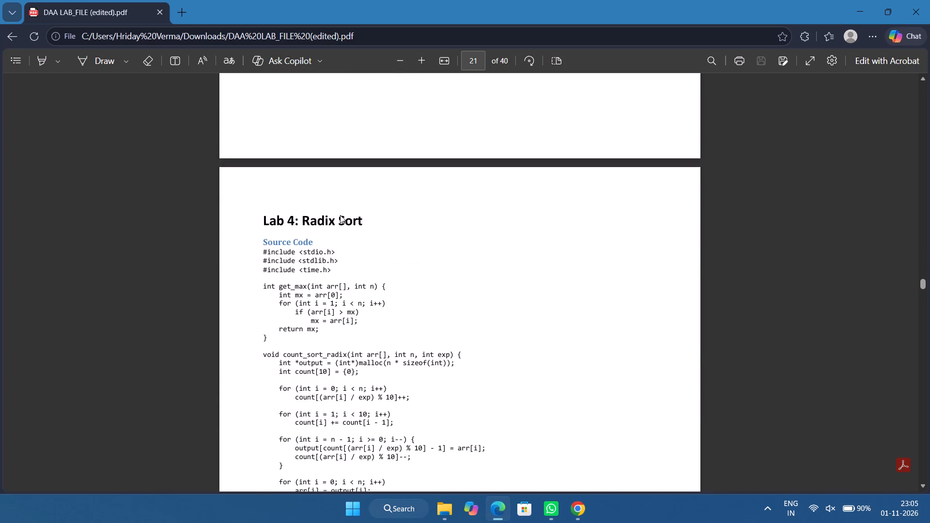
scroll(340, 215, "down", 15)
scroll(340, 215, "down", 10)
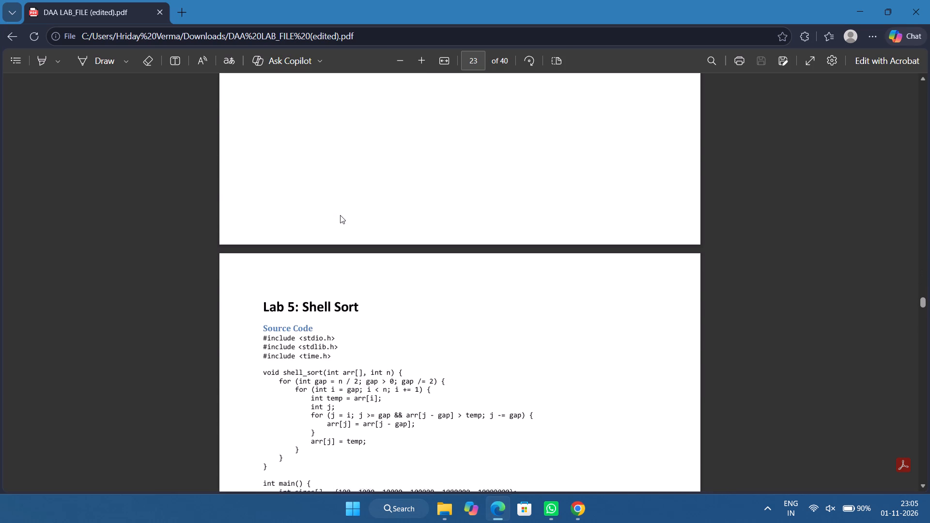
scroll(340, 215, "down", 6)
Check the source code and output pages of Labs 6 to 10 in the edited PDF, and close the file.
scroll(340, 215, "down", 15)
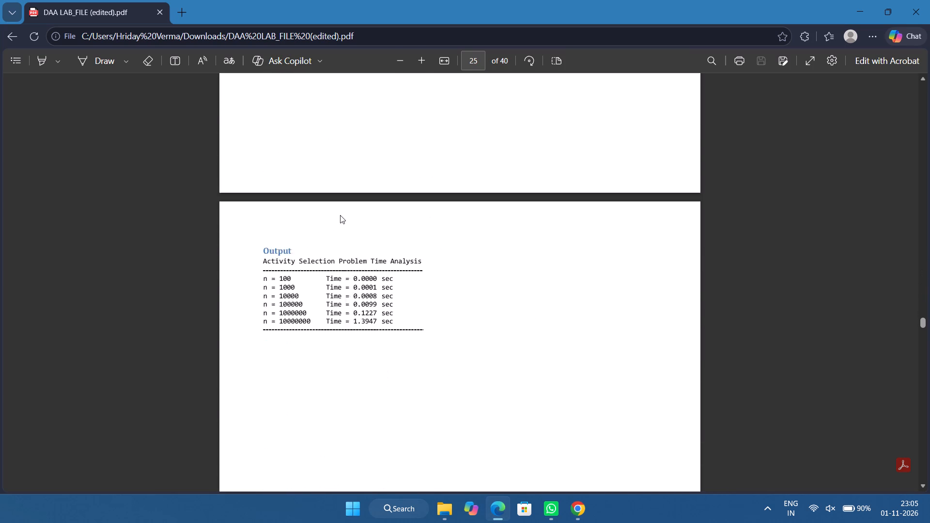
scroll(340, 215, "down", 20)
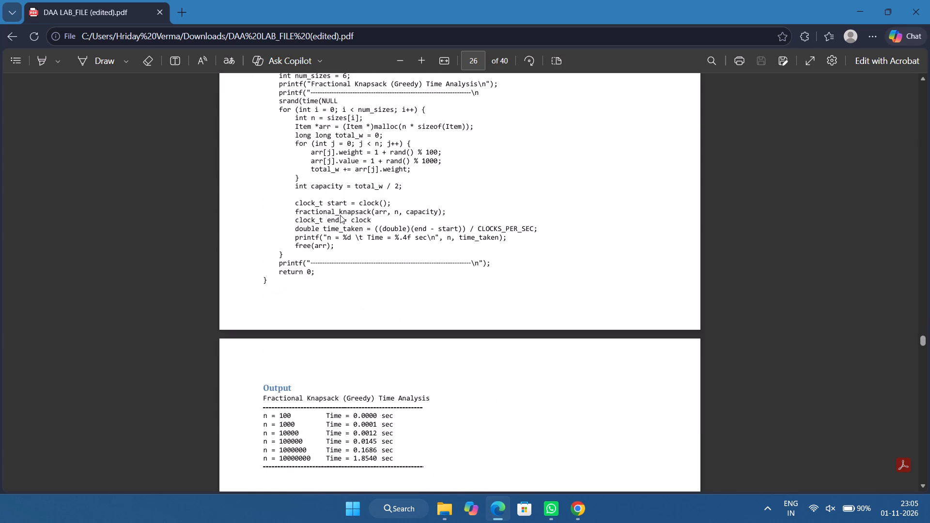
scroll(340, 215, "down", 20)
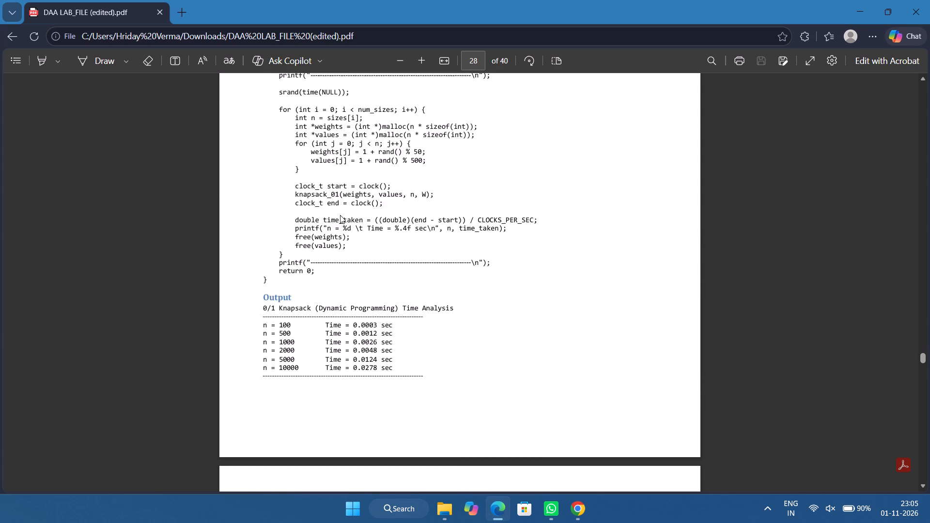
scroll(340, 215, "up", 7)
scroll(340, 215, "down", 12)
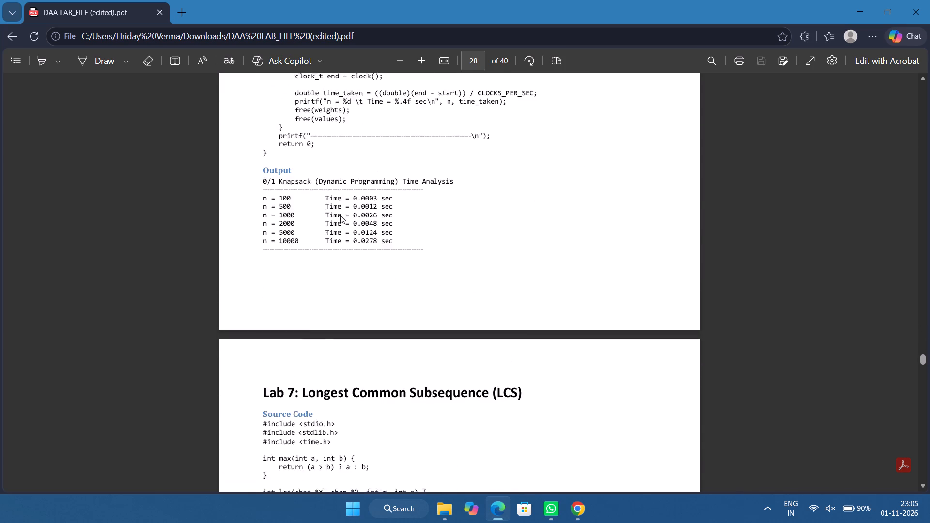
scroll(340, 215, "down", 18)
scroll(340, 215, "down", 6)
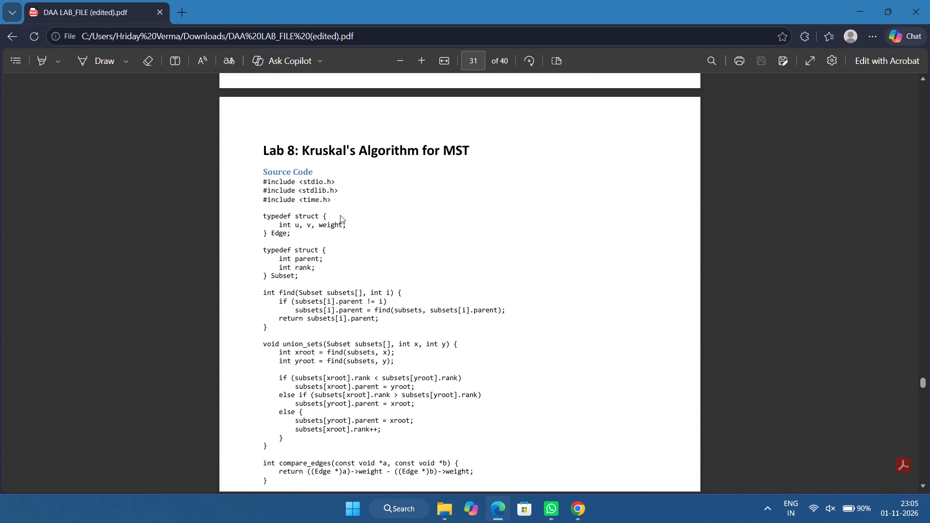
scroll(340, 215, "down", 17)
scroll(340, 215, "down", 11)
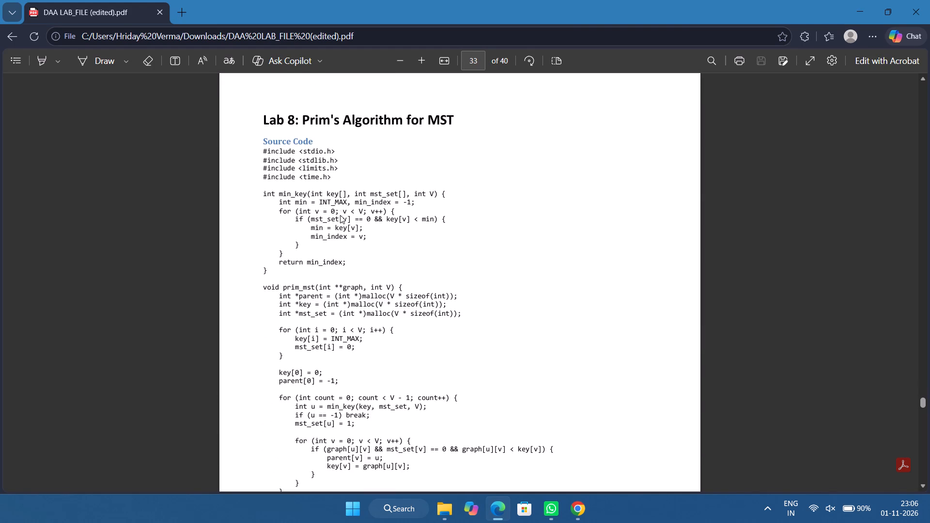
scroll(340, 215, "down", 18)
scroll(340, 215, "down", 5)
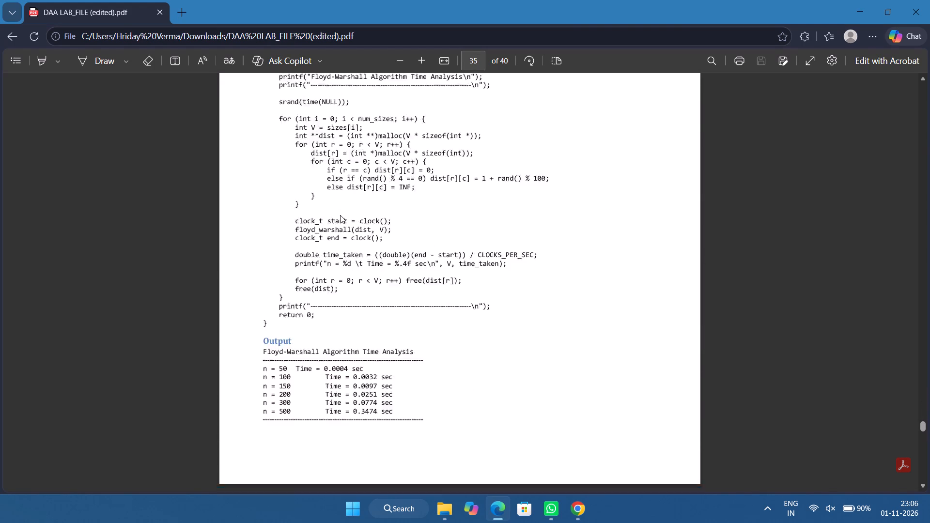
scroll(340, 215, "down", 16)
scroll(340, 215, "down", 6)
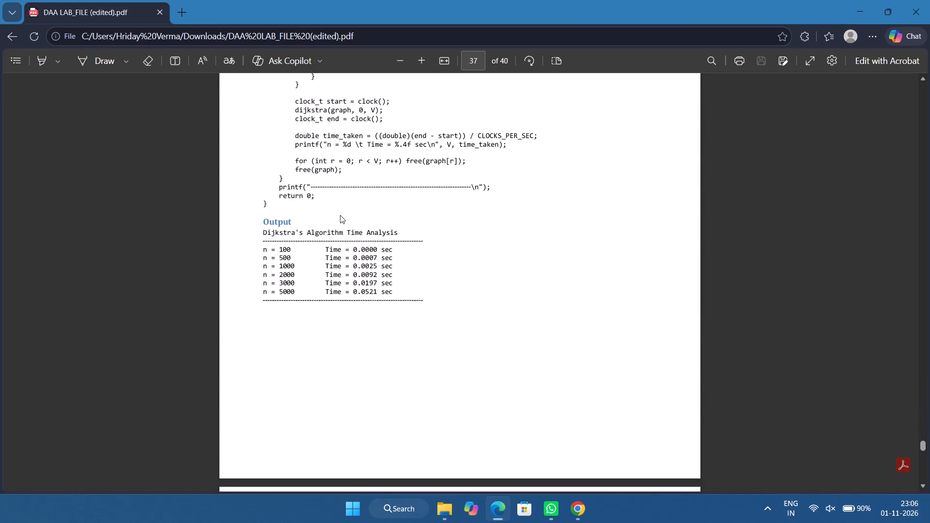
scroll(340, 215, "down", 19)
scroll(340, 215, "down", 6)
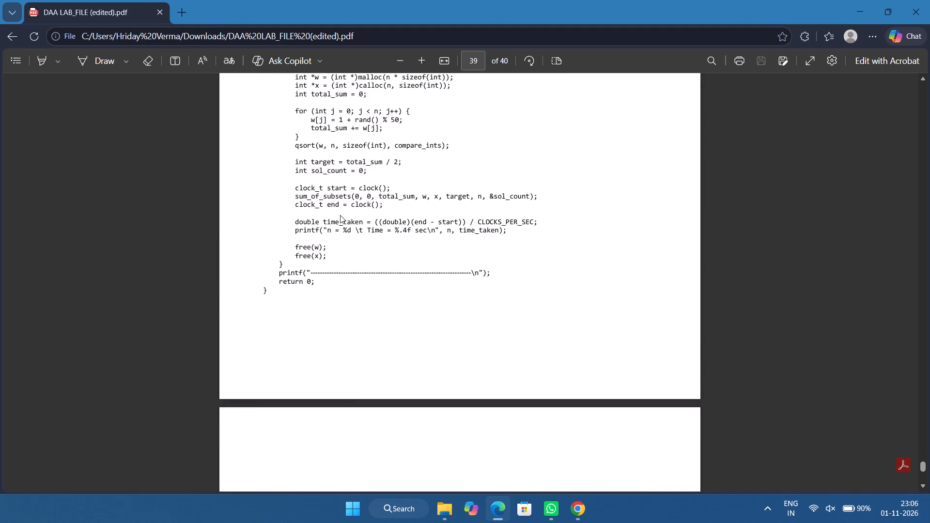
scroll(340, 215, "down", 18)
scroll(340, 215, "up", 6)
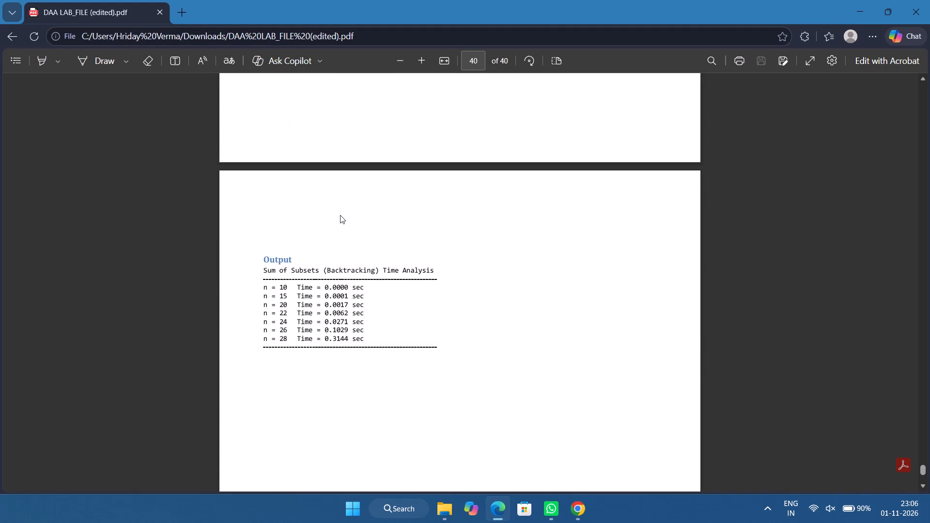
scroll(340, 215, "up", 4)
scroll(340, 215, "down", 1)
scroll(340, 215, "up", 12)
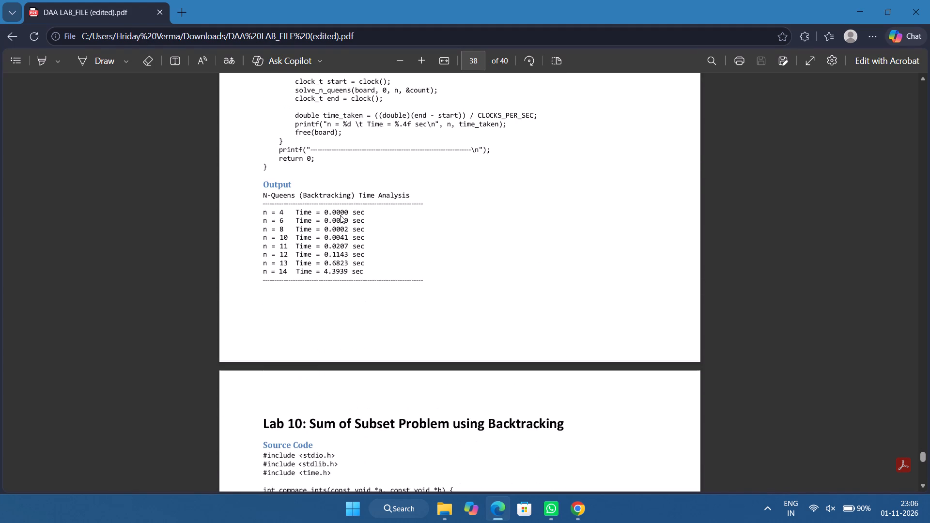
scroll(340, 215, "up", 5)
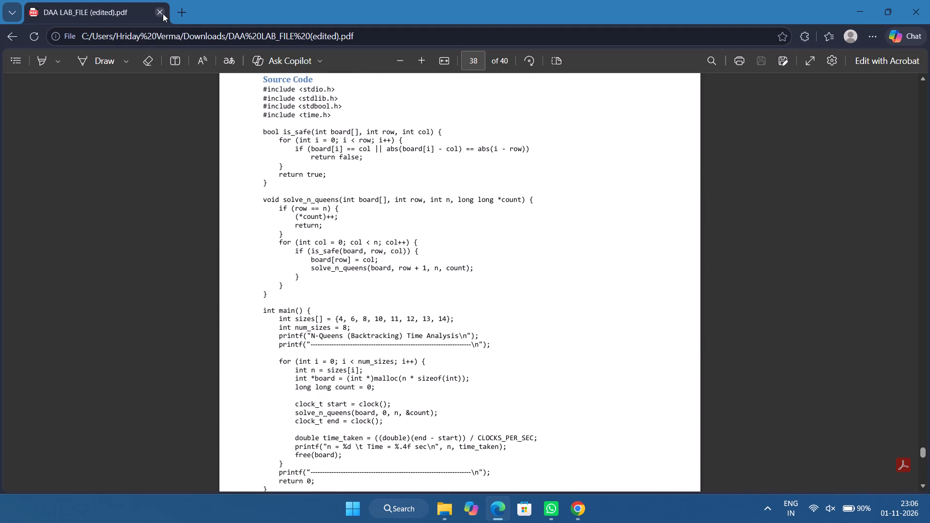
left_click(163, 14)
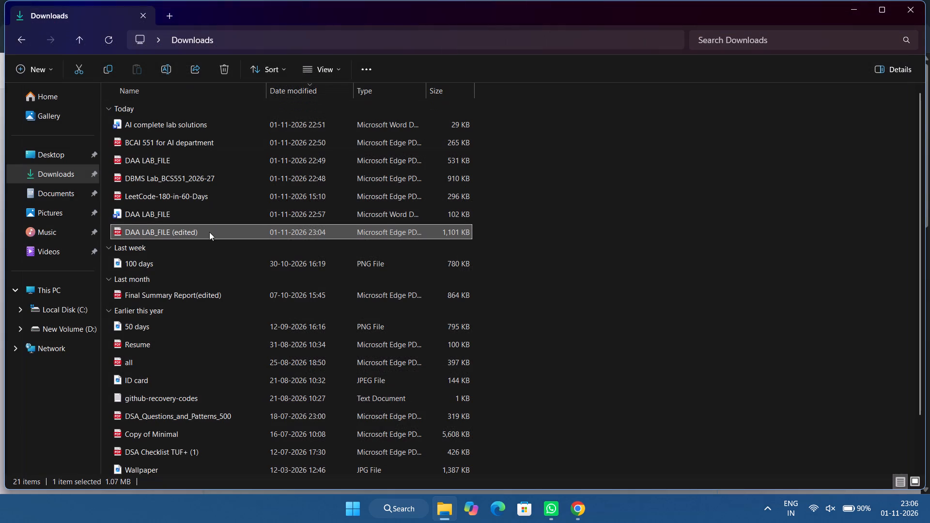
Delete the DAA LAB_FILE Word document and the original DAA LAB_FILE PDF from the Downloads folder, keeping the edited PDF.
left_click(170, 221)
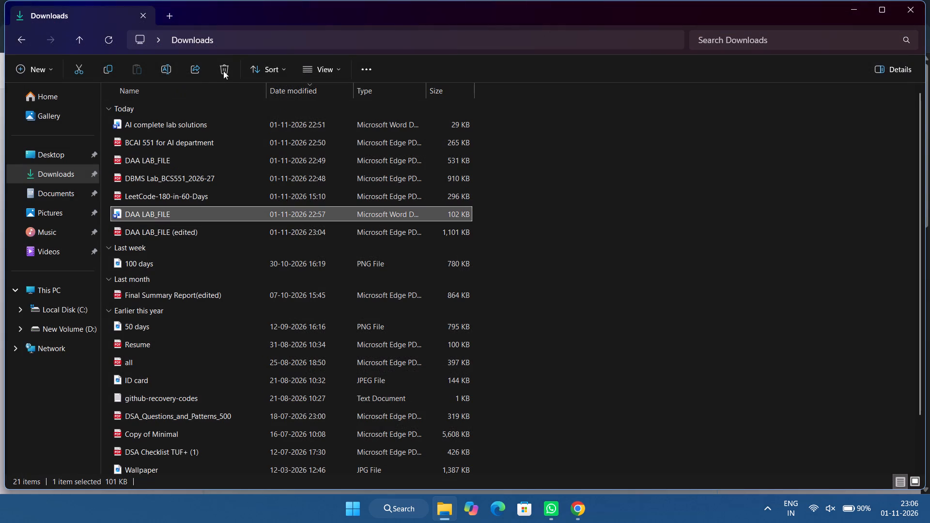
left_click(229, 64)
left_click(172, 161)
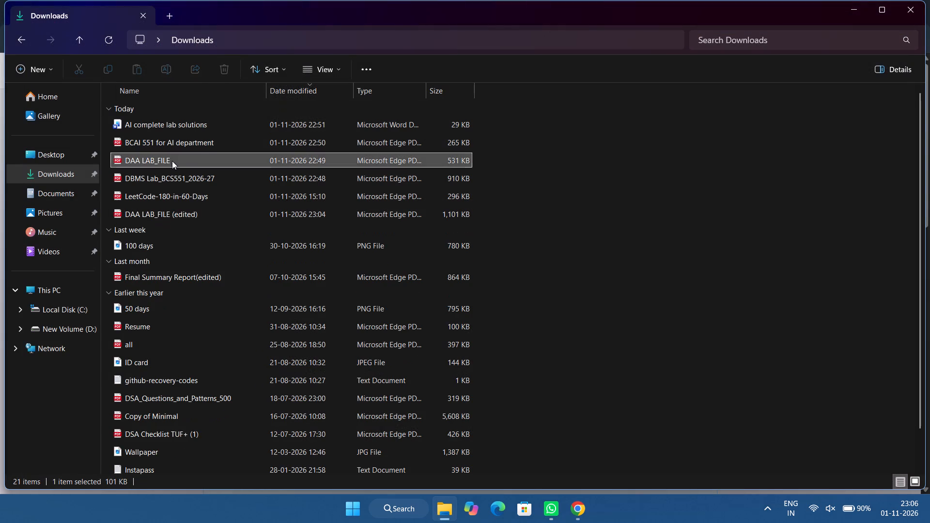
left_click(221, 67)
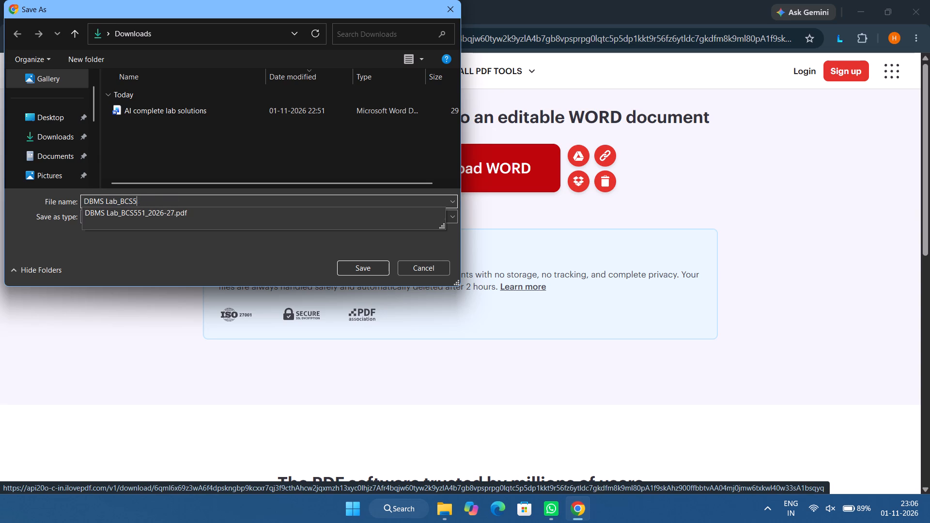
Replace the BCS5 ending of the Word document's file name so it is saved as DBMS Lab_File.
key("BackSpace")
key("BackSpace")
key("BackSpace")
key("BackSpace")
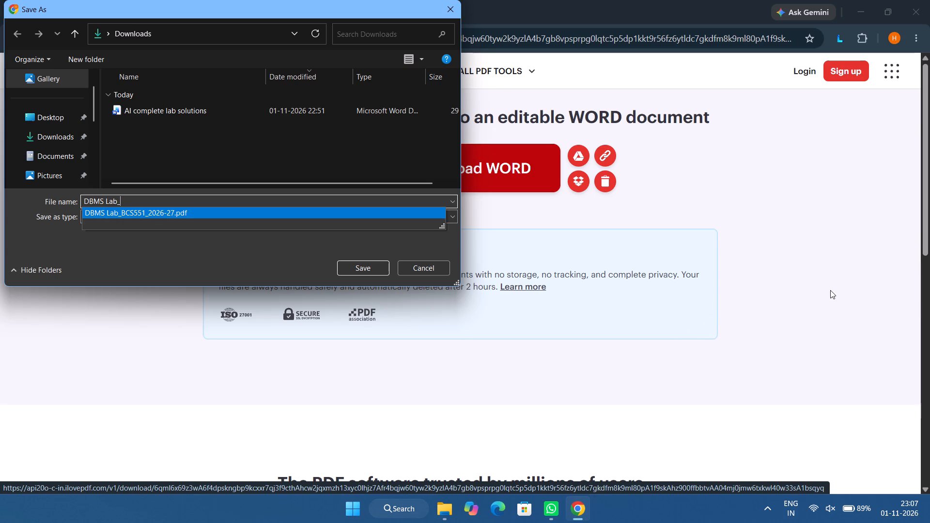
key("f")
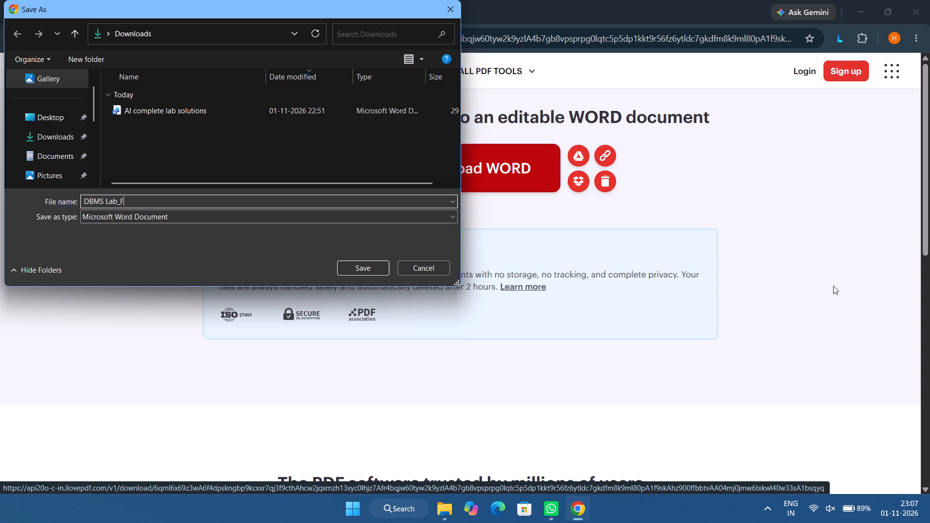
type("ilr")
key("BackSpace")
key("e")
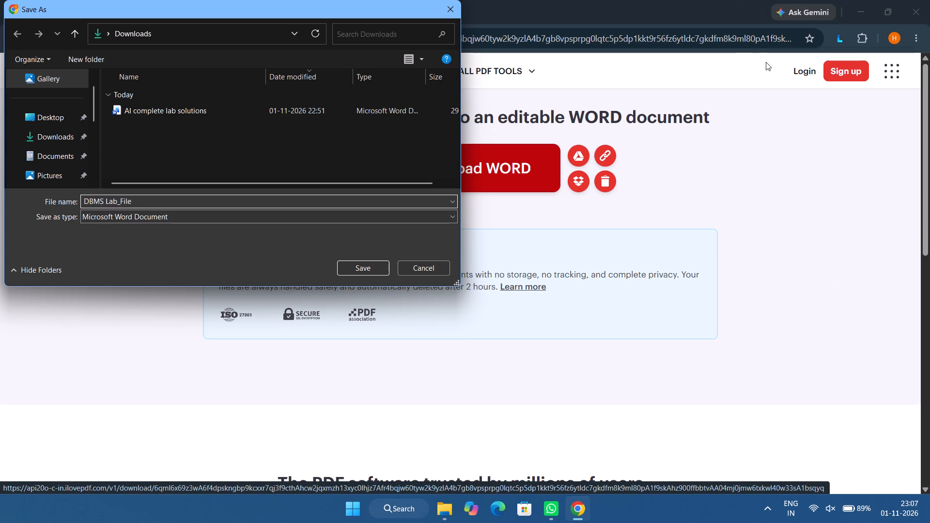